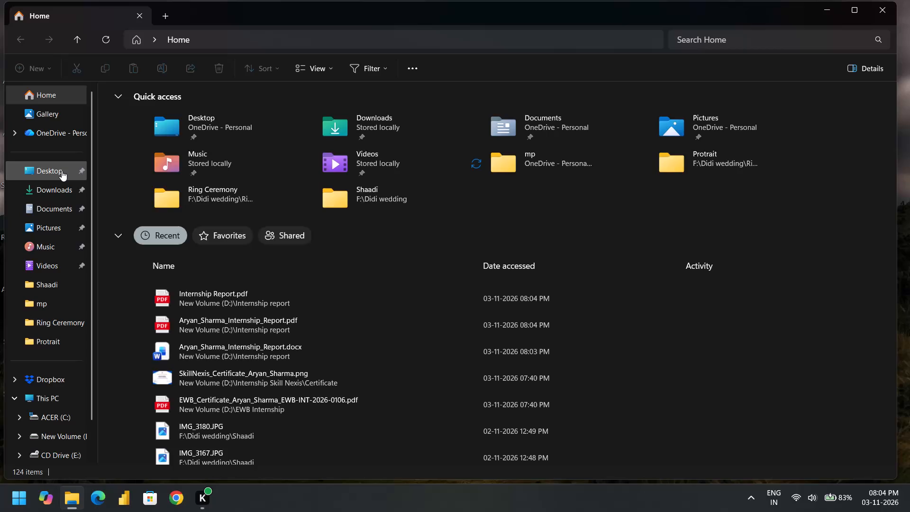
Open the 509 KB internship report PDF from the Desktop folder in Word, just once.
left_click(62, 171)
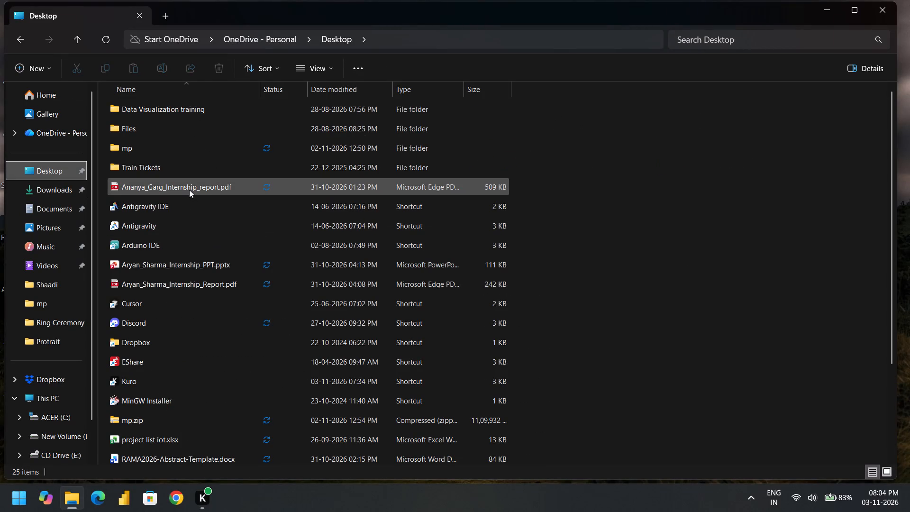
right_click(189, 190)
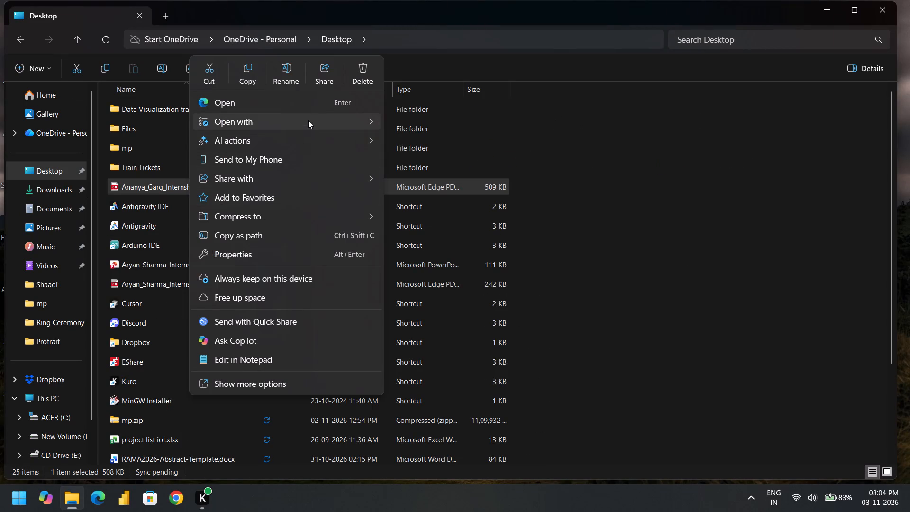
left_click(448, 175)
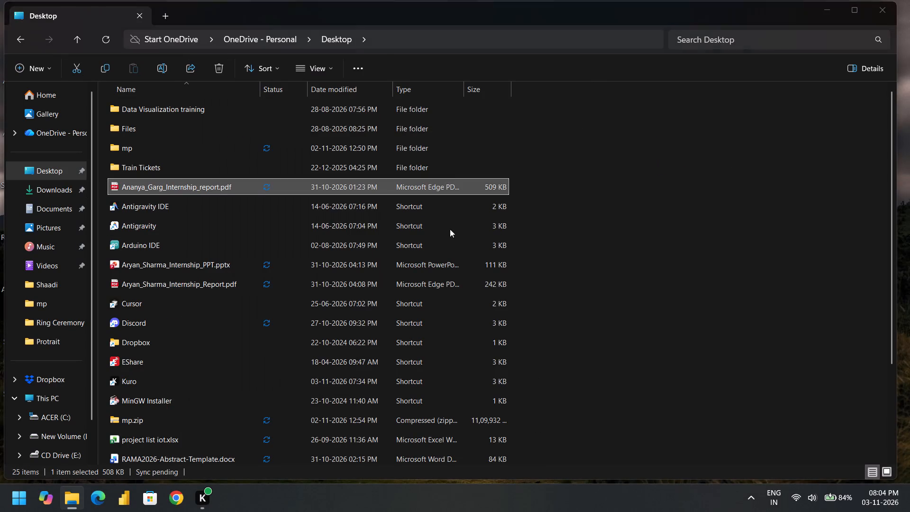
scroll(451, 284, "down", 6)
left_click(403, 324)
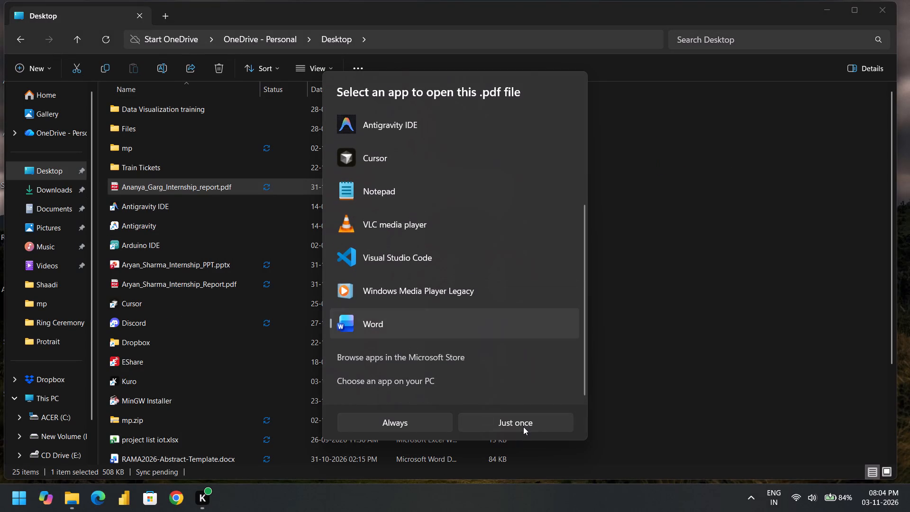
left_click(524, 426)
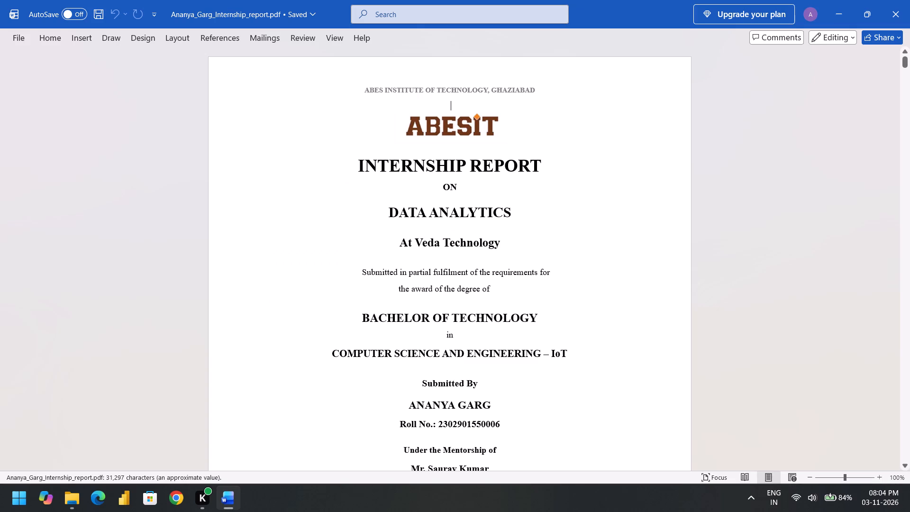
Move the "CERTIFICATE" heading from the end of the cover page to the start of page 2.
scroll(485, 374, "down", 1)
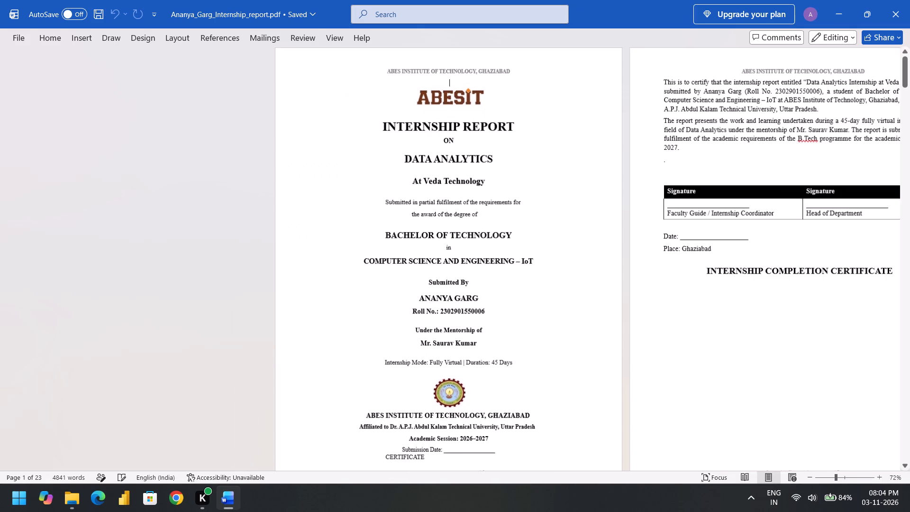
scroll(485, 374, "down", 1)
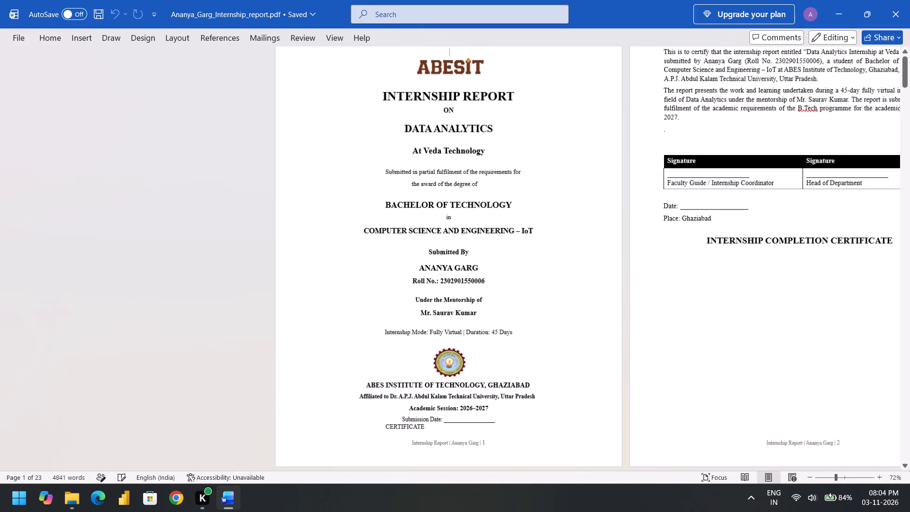
scroll(485, 374, "down", 1)
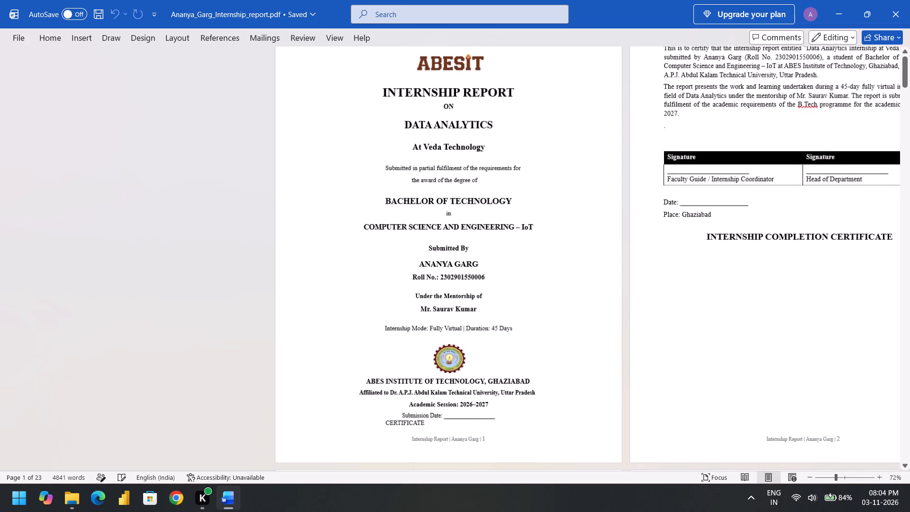
scroll(485, 374, "down", 2)
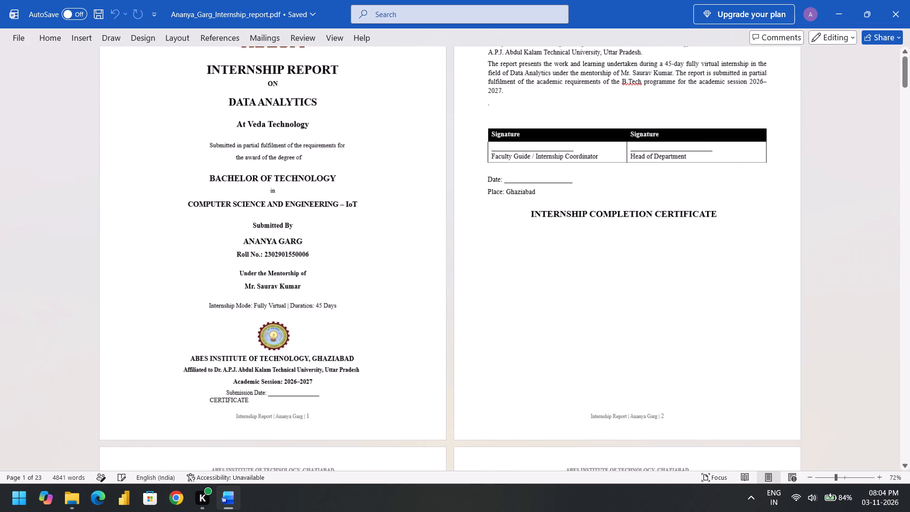
left_click(209, 400)
scroll(209, 400, "down", 1)
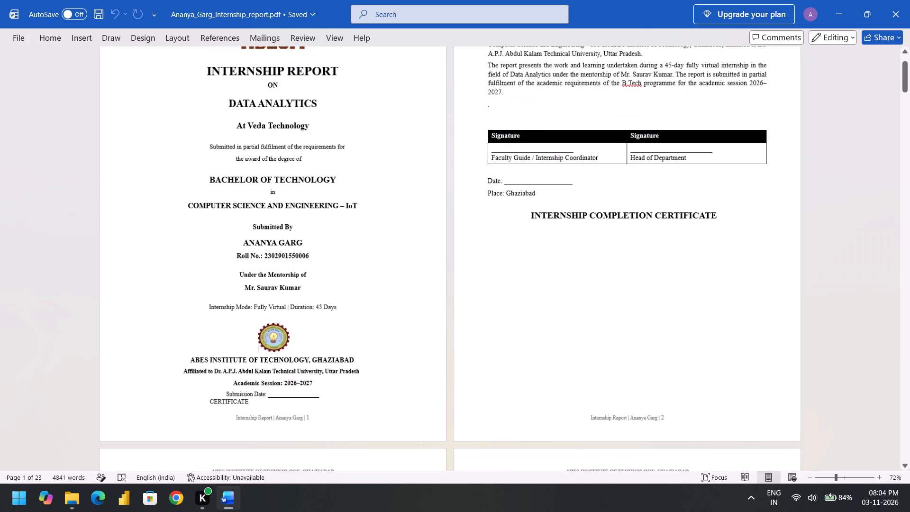
left_click(209, 403)
key("Return")
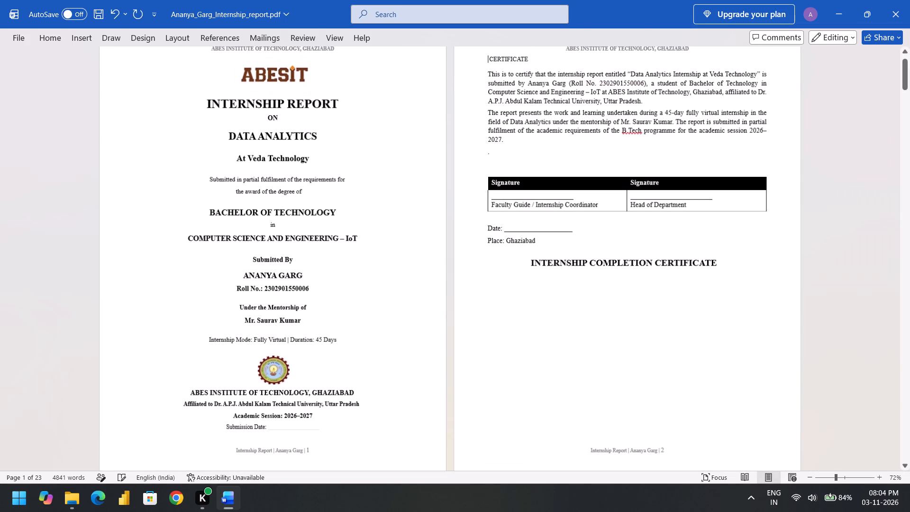
Remove the "Roll No.:" label in front of the roll number on the cover page.
scroll(397, 346, "up", 2)
scroll(556, 293, "down", 1)
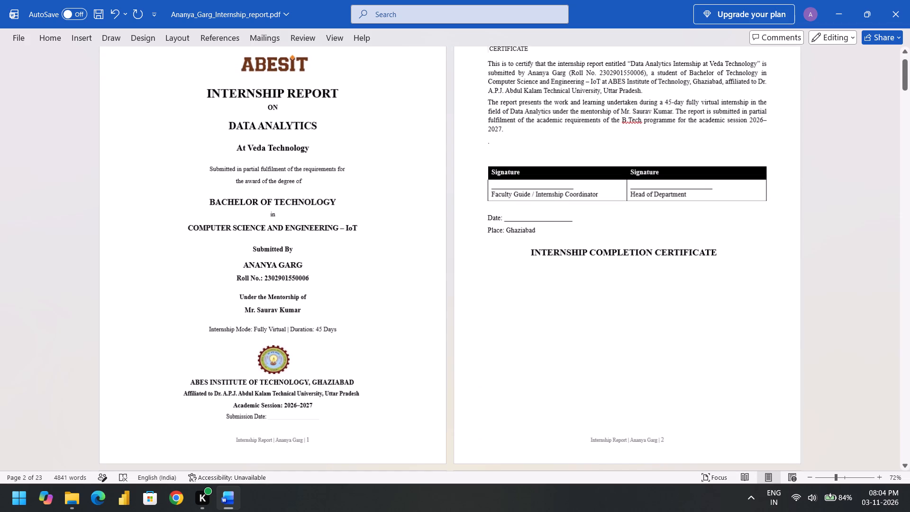
left_click_drag(262, 276, 243, 275)
key("BackSpace")
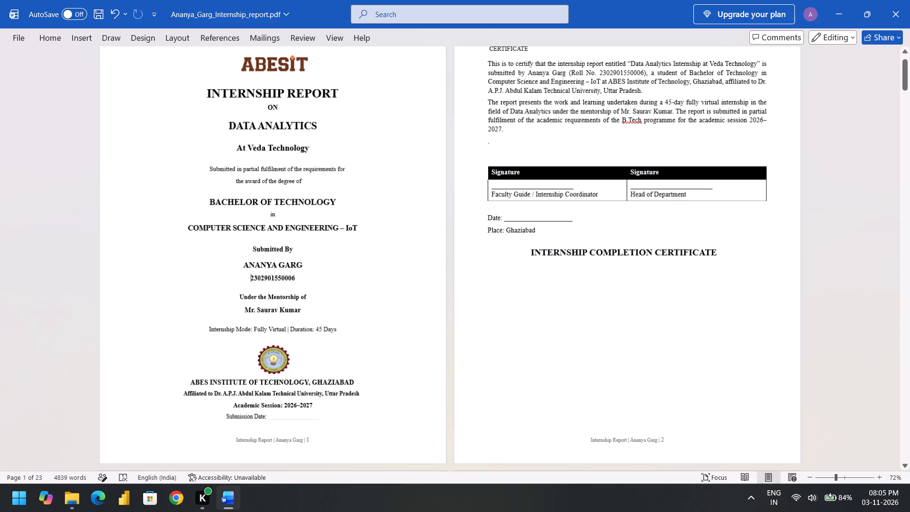
Switch to File Explorer and delete the 242 KB internship report PDF from the Desktop folder.
left_click(69, 494)
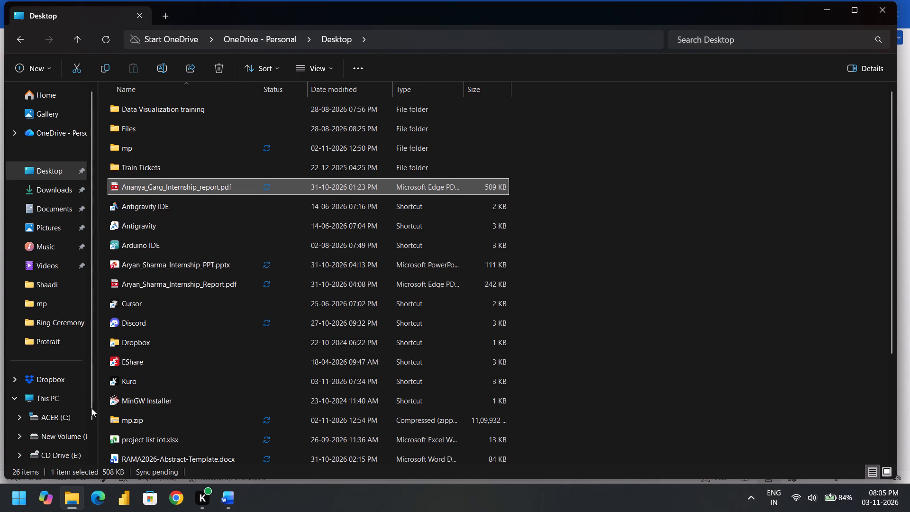
left_click(179, 283)
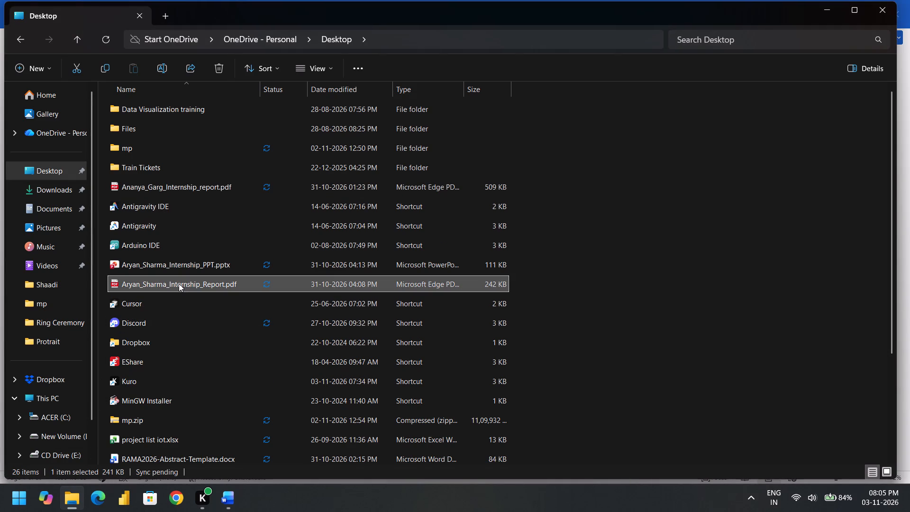
key("Delete")
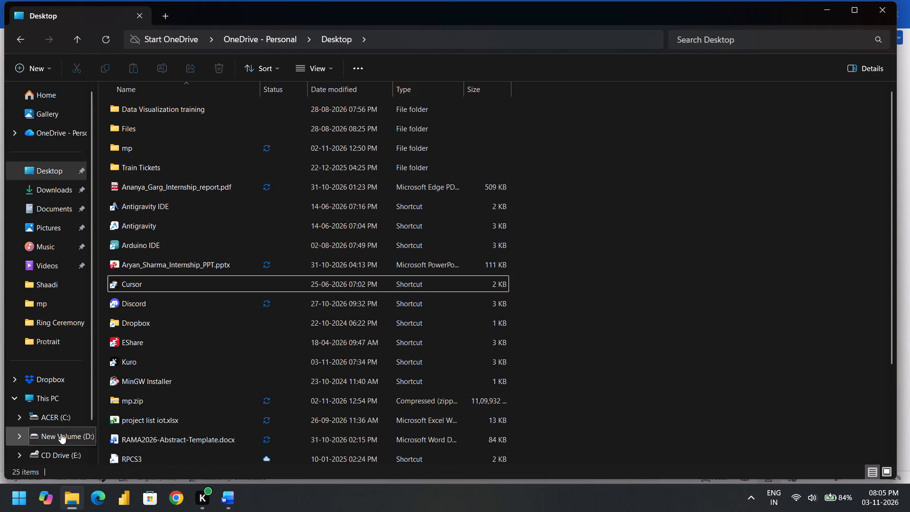
Open the reference internship report PDF from the "Internship report" folder on New Volume (D:).
left_click(61, 433)
double_click(144, 319)
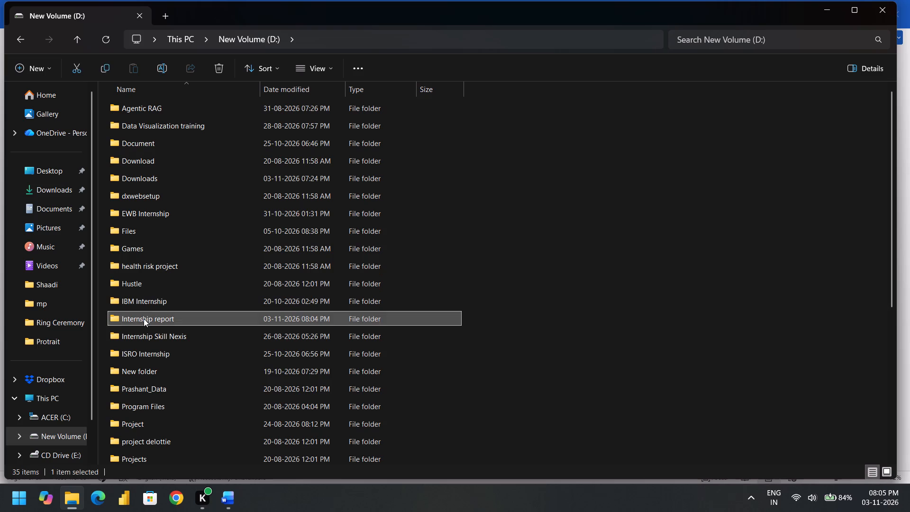
double_click(183, 128)
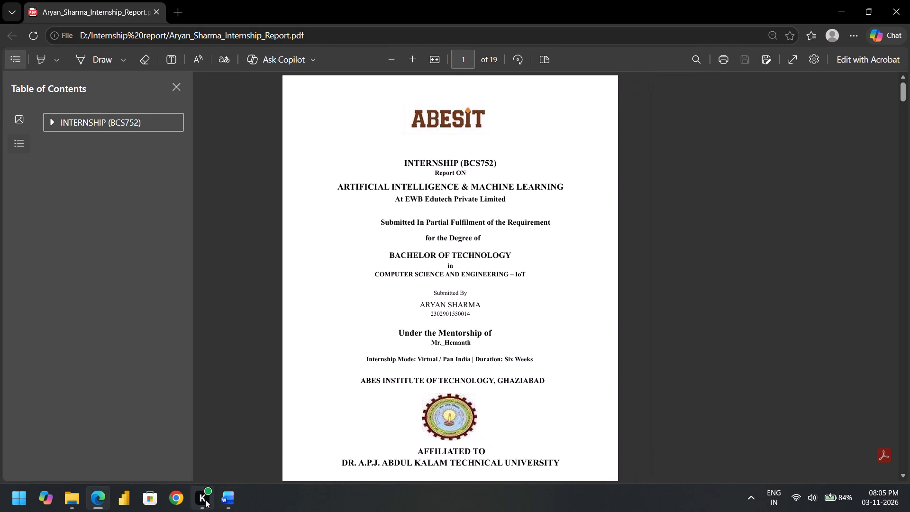
Switch back to Word and remove bold from the "Submitted By" line, the student's name and the roll number on the cover page.
left_click(224, 502)
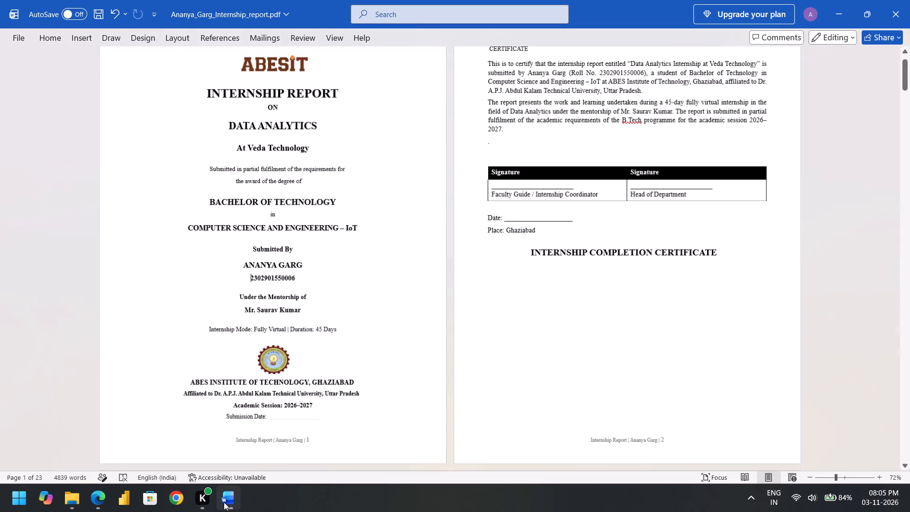
left_click_drag(295, 249, 258, 247)
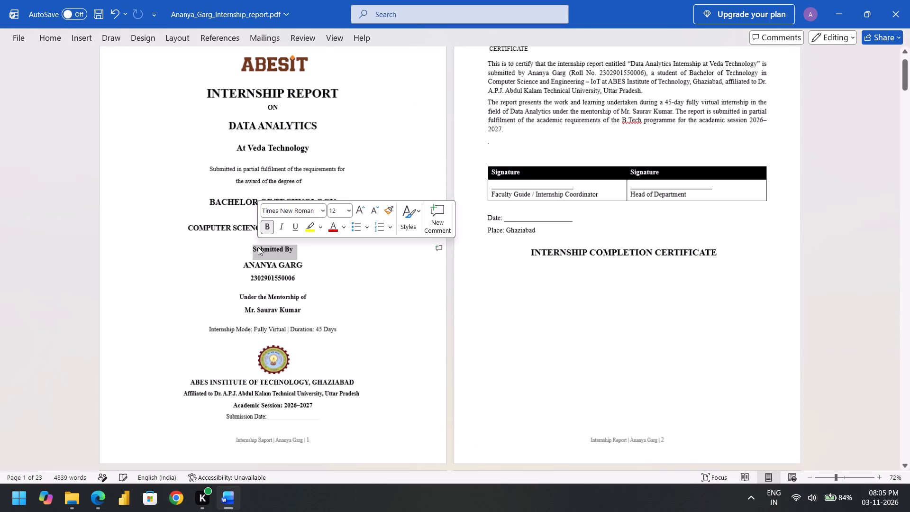
left_click(262, 226)
left_click_drag(302, 271, 260, 269)
left_click(271, 247)
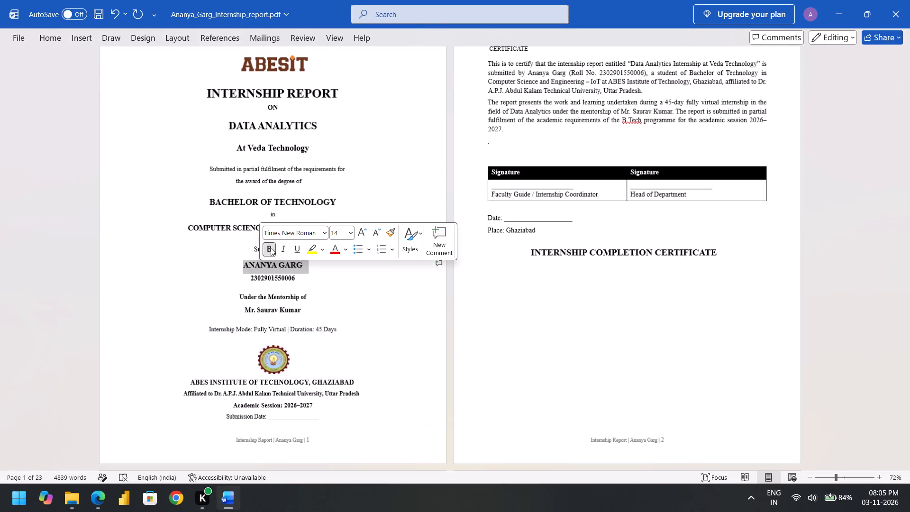
left_click_drag(302, 278, 254, 279)
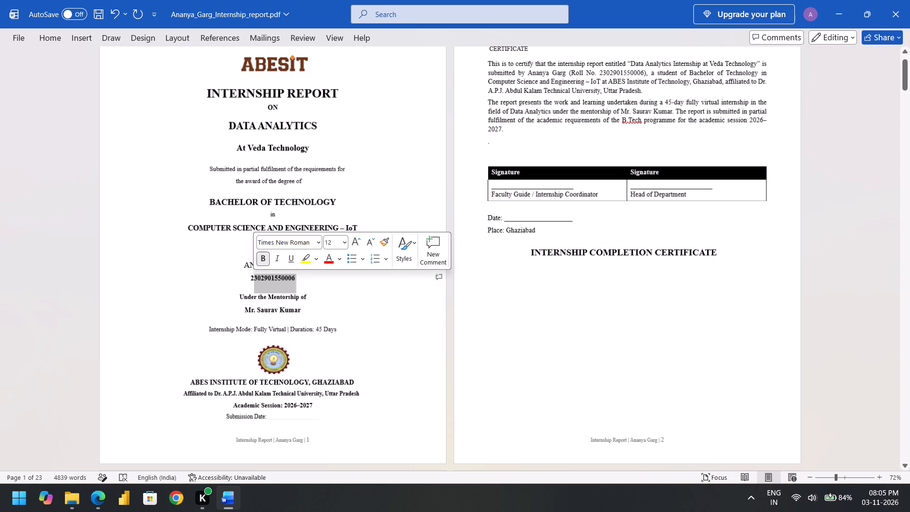
left_click(316, 286)
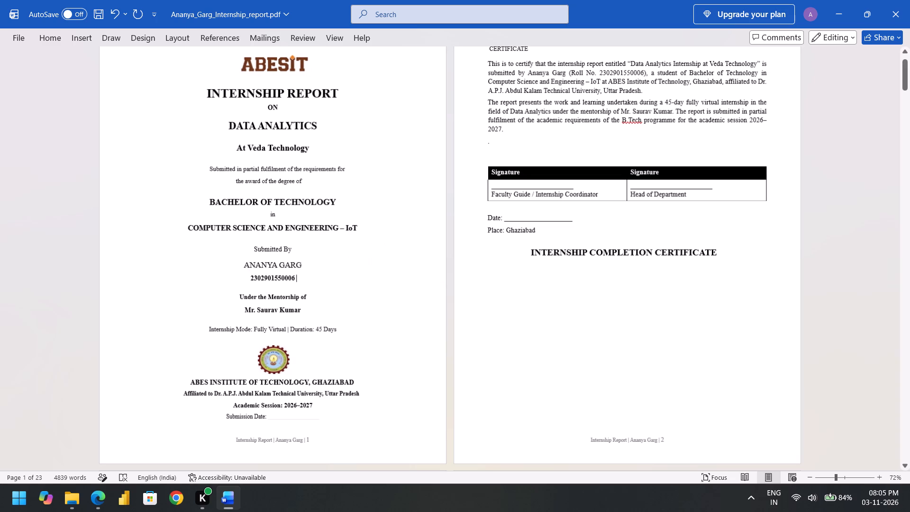
left_click_drag(299, 278, 249, 280)
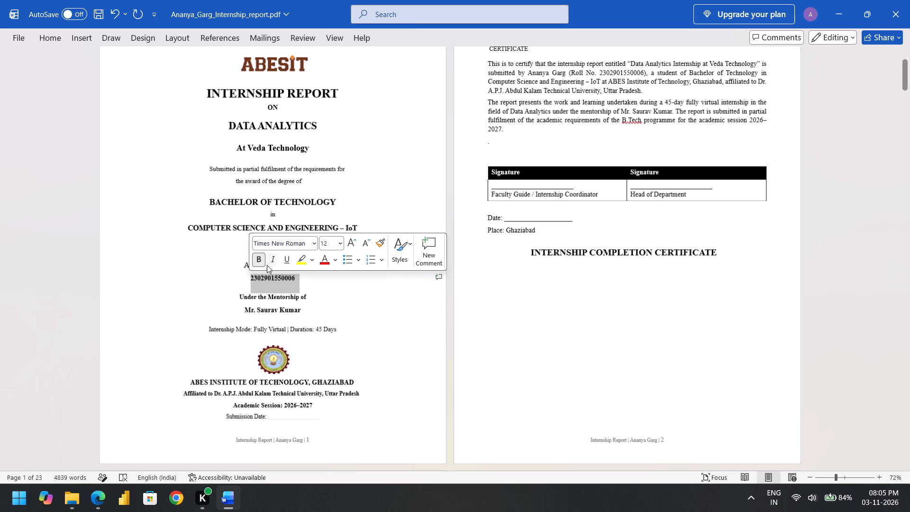
left_click(262, 262)
Switch to Edge and place the reference report PDF side by side with the Word document.
left_click(103, 495)
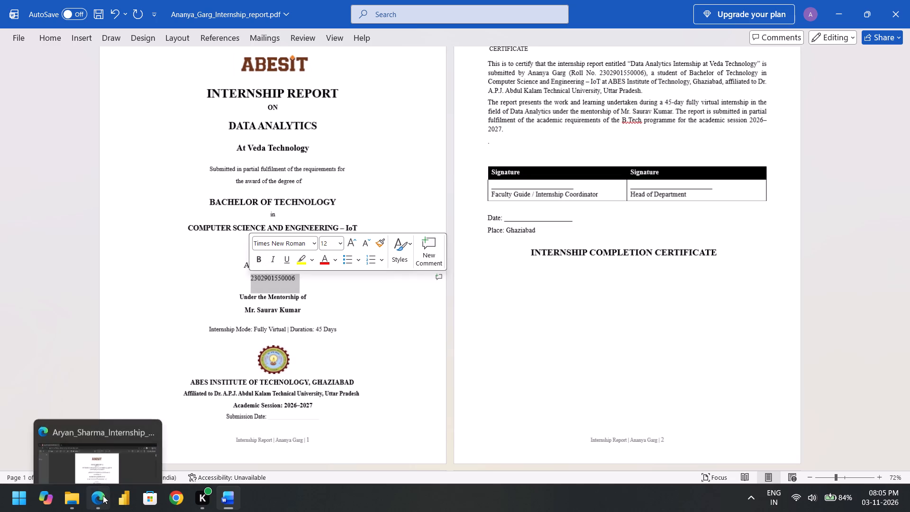
left_click_drag(441, 15, 419, 139)
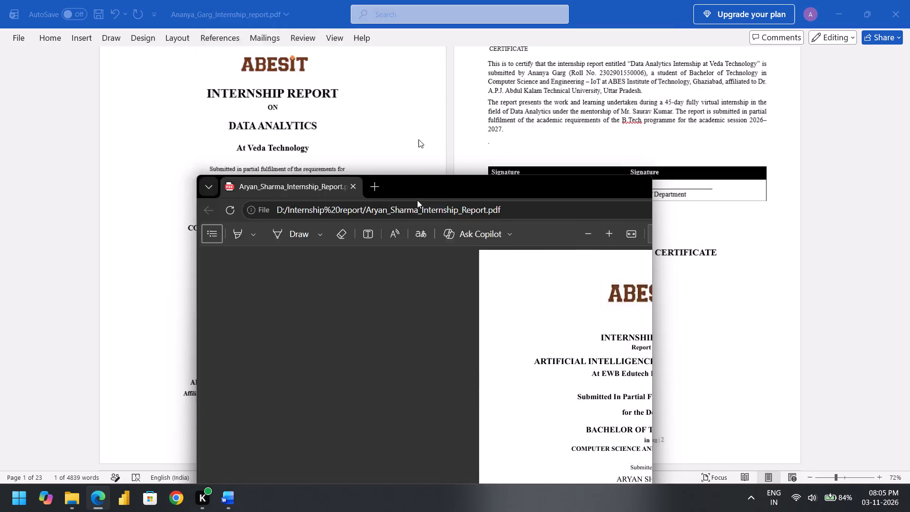
left_click_drag(419, 139, 317, 53)
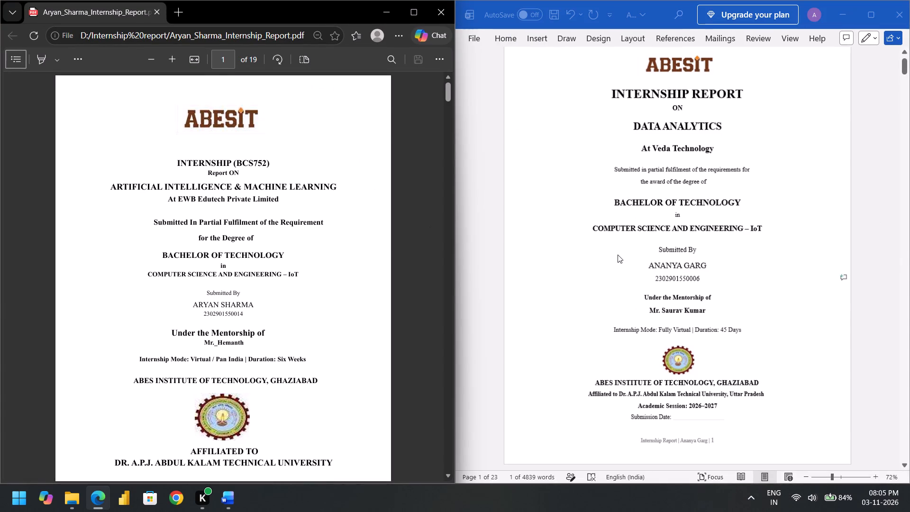
Delete the "Submission Date:" label and its blank underscore line from the bottom of the cover page in the Word report.
scroll(317, 309, "down", 1)
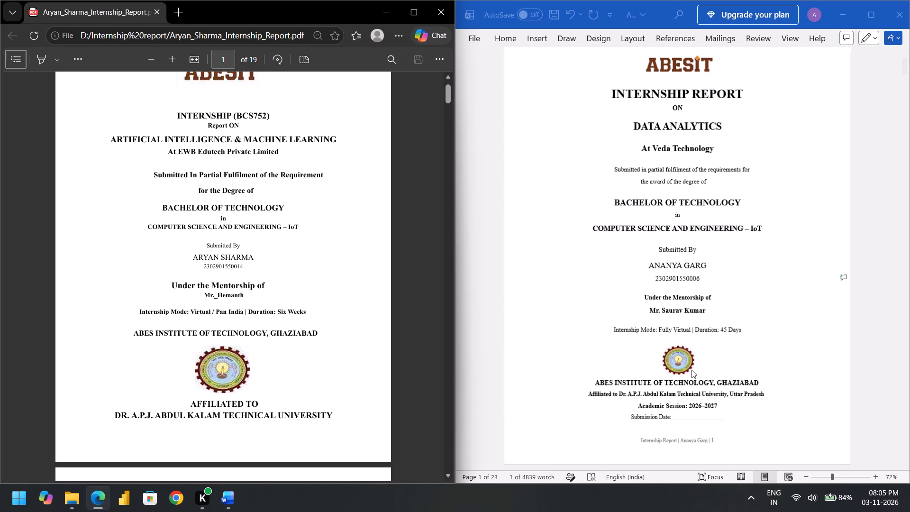
scroll(692, 370, "down", 1)
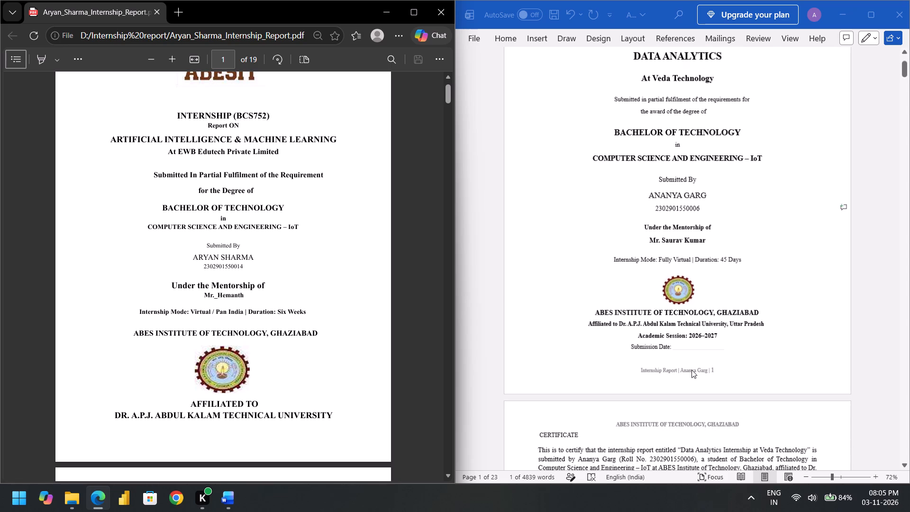
scroll(692, 370, "down", 1)
left_click(724, 348)
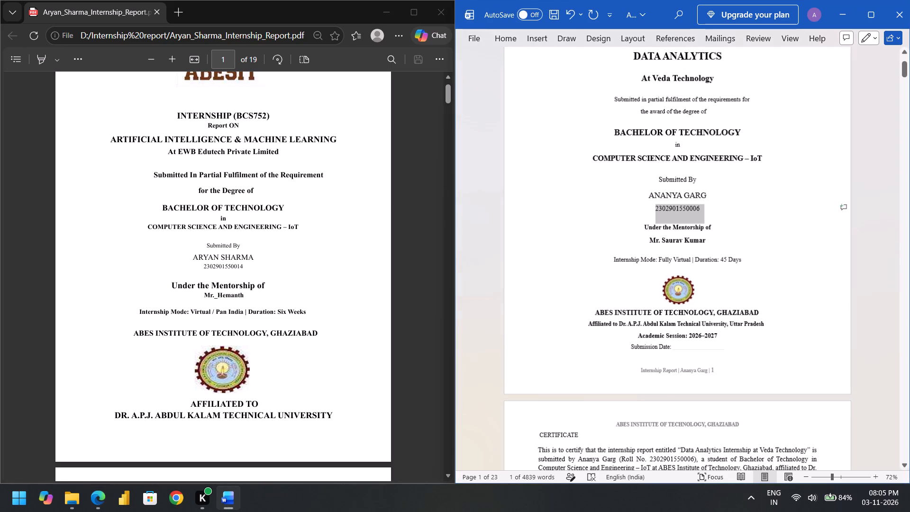
left_click_drag(724, 348, 636, 350)
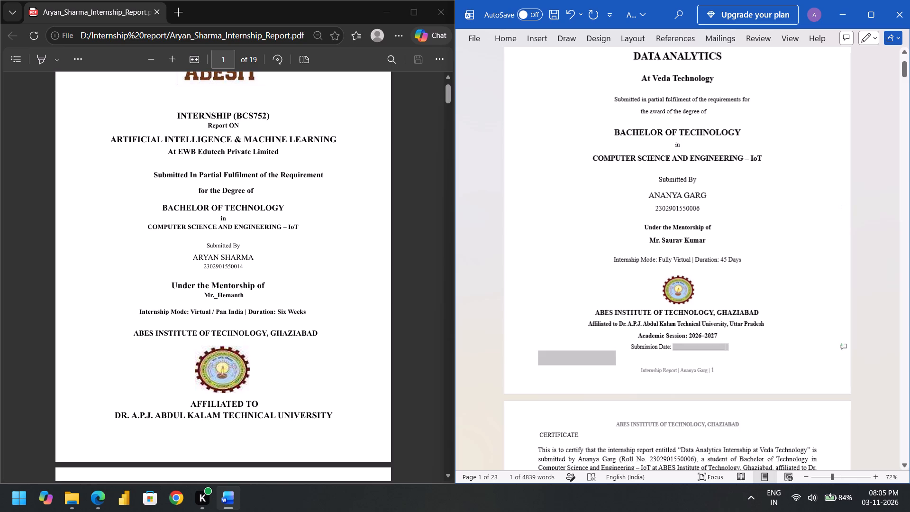
left_click_drag(636, 350, 632, 346)
key("BackSpace")
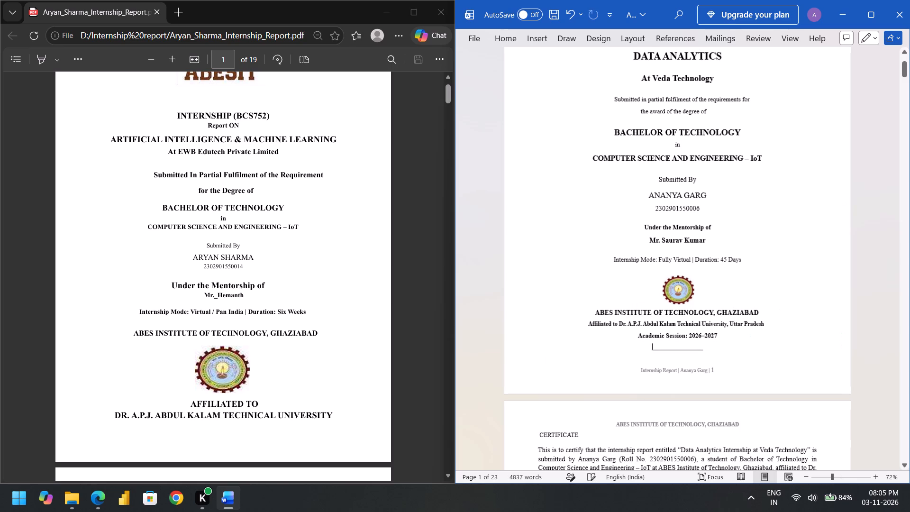
left_click_drag(709, 348, 695, 350)
left_click_drag(695, 350, 652, 347)
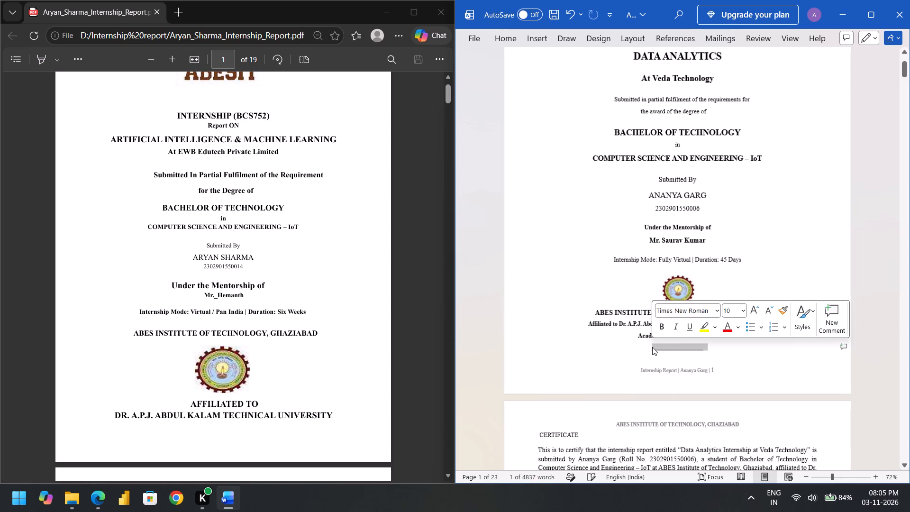
key("BackSpace")
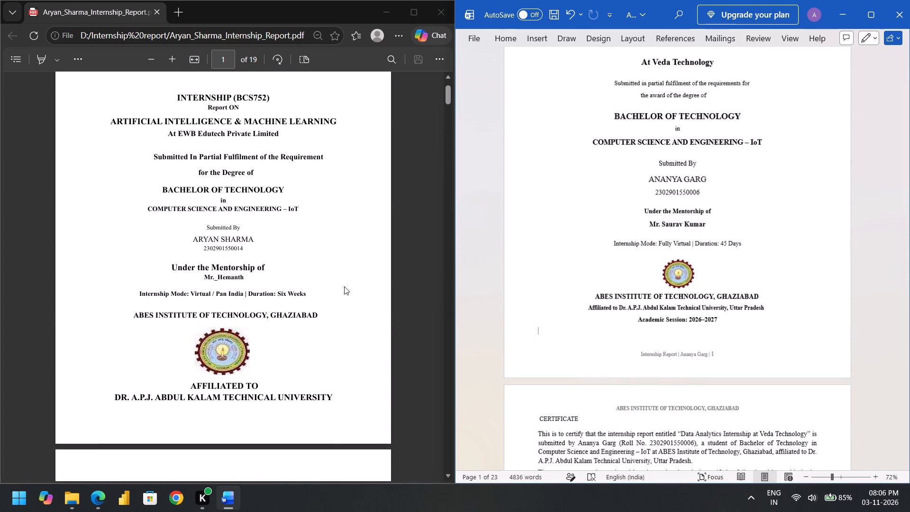
Delete the "Academic Session: 2026–2027" line from the cover page and add a line break that pushes the CERTIFICATE heading back to page 2.
left_click(713, 320)
left_click_drag(717, 319, 653, 319)
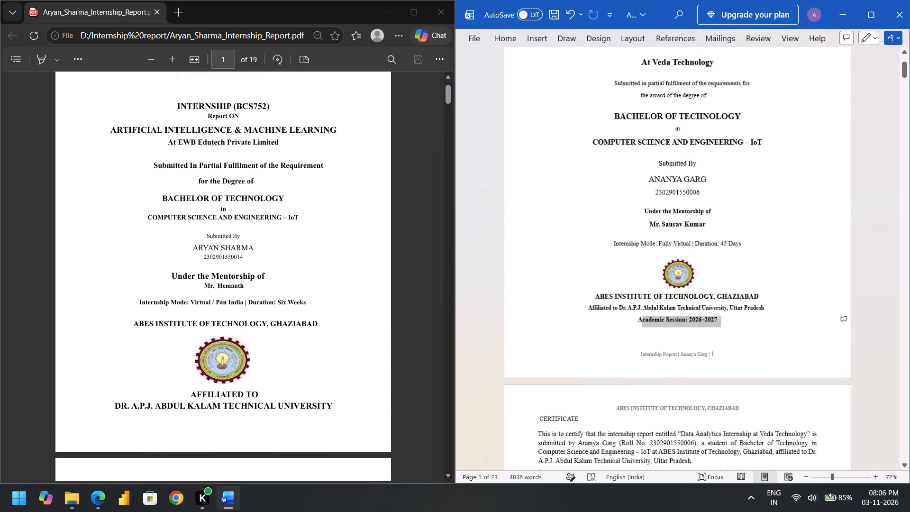
left_click_drag(653, 319, 643, 319)
key("BackSpace")
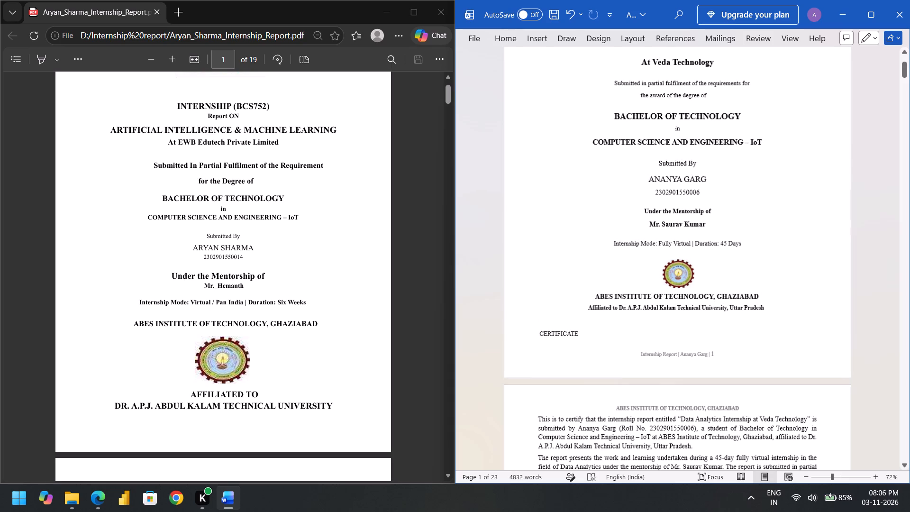
key("Return")
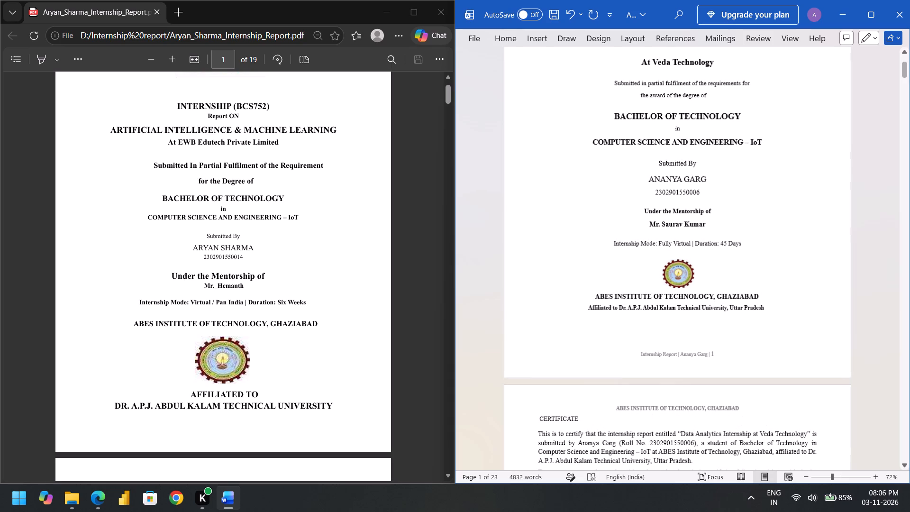
Delete the page header text "ABES INSTITUTE OF TECHNOLOGY, GHAZIABAD" and return to the document body.
double_click(740, 407)
left_click_drag(740, 407, 623, 402)
key("BackSpace")
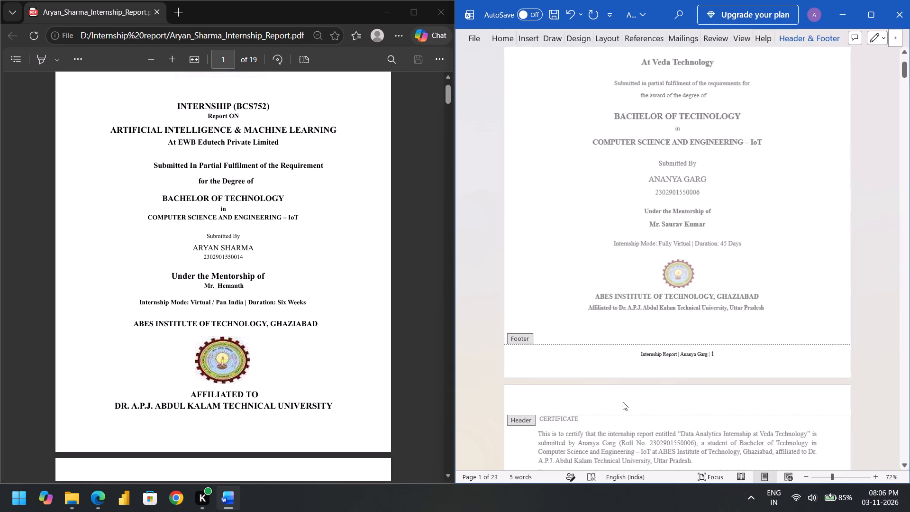
left_click(810, 315)
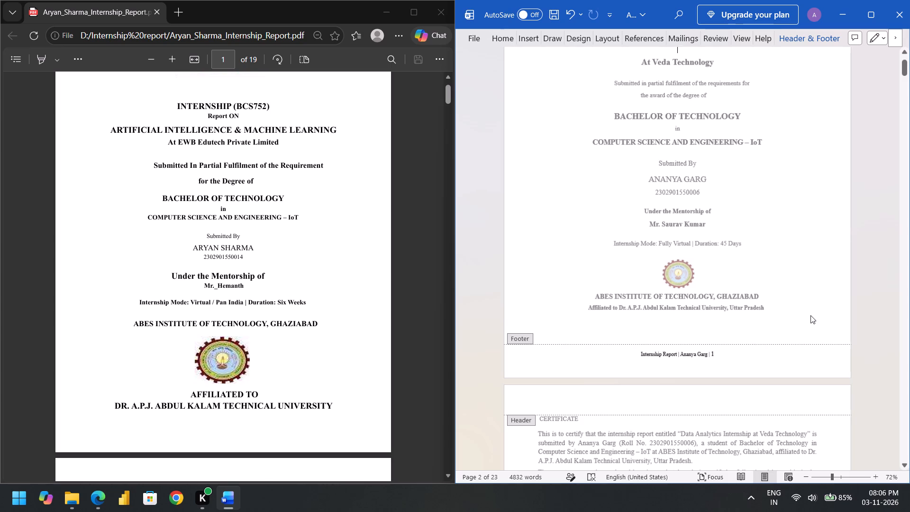
double_click(810, 315)
Delete the page footer text containing "Internship Report", the student's name and the page number, and return to the document body.
scroll(810, 315, "up", 1)
scroll(810, 315, "down", 1)
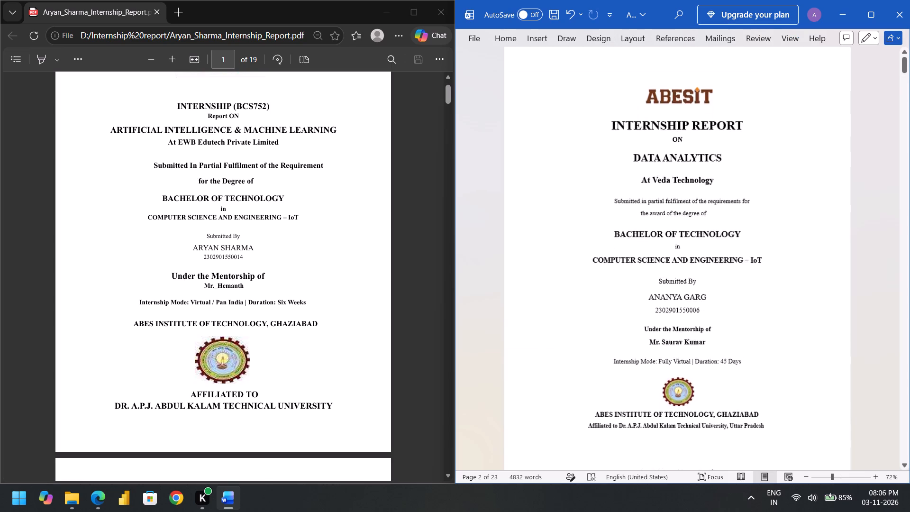
scroll(810, 315, "down", 3)
double_click(690, 248)
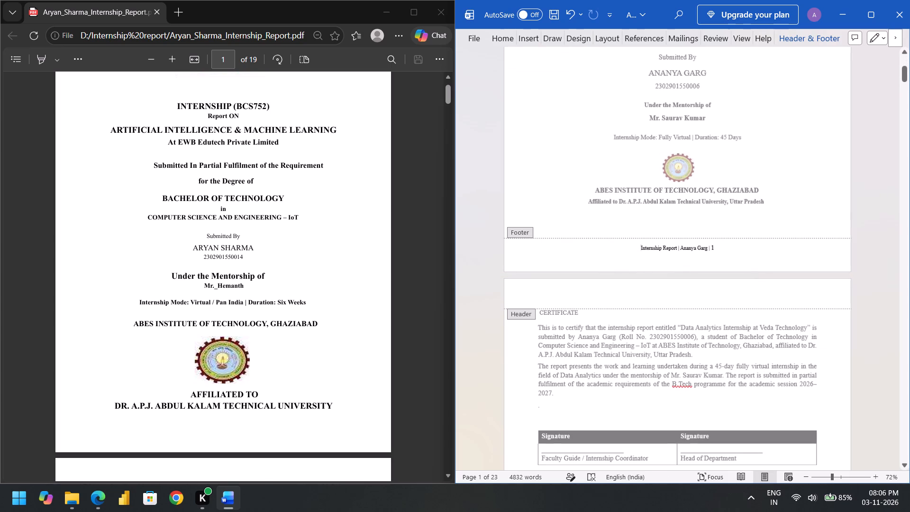
left_click_drag(716, 246, 641, 247)
key("BackSpace")
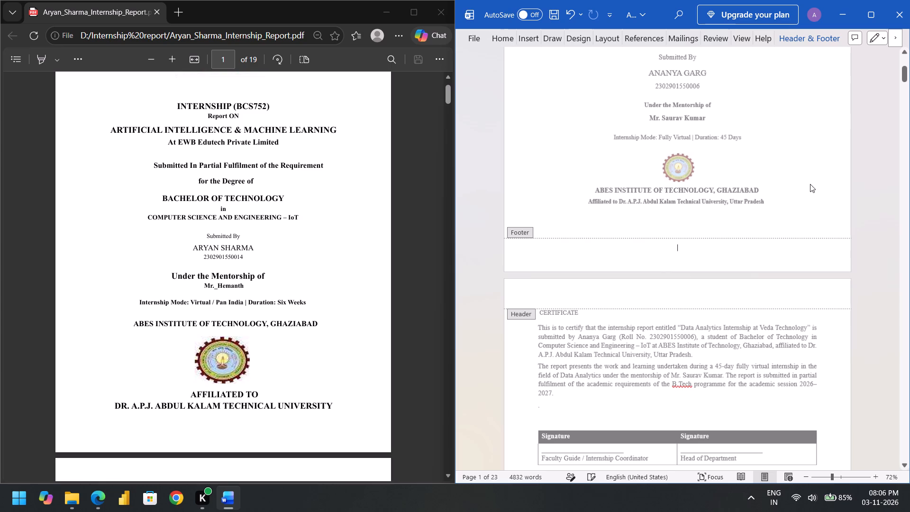
double_click(810, 184)
Enlarge the round university emblem on the cover page in both width and height, as in the reference report.
scroll(737, 227, "up", 1)
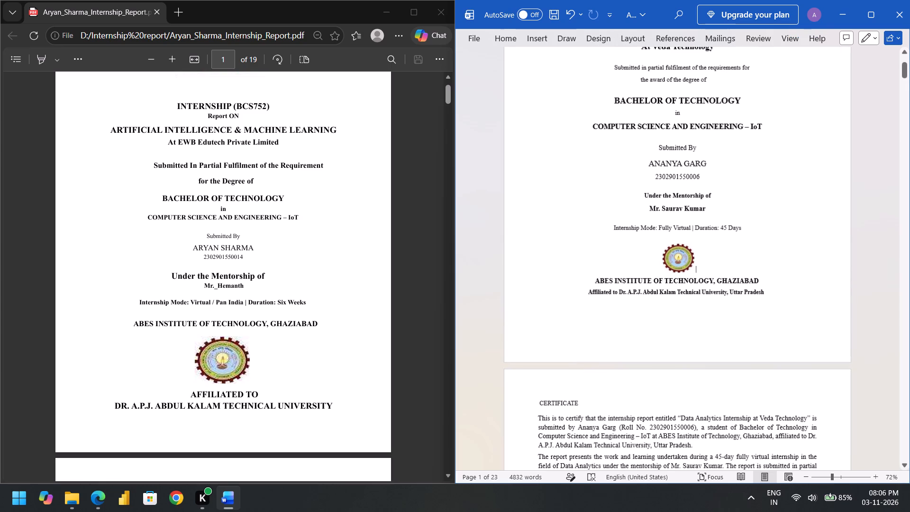
scroll(737, 227, "up", 1)
left_click_drag(676, 282, 678, 275)
left_click(707, 275)
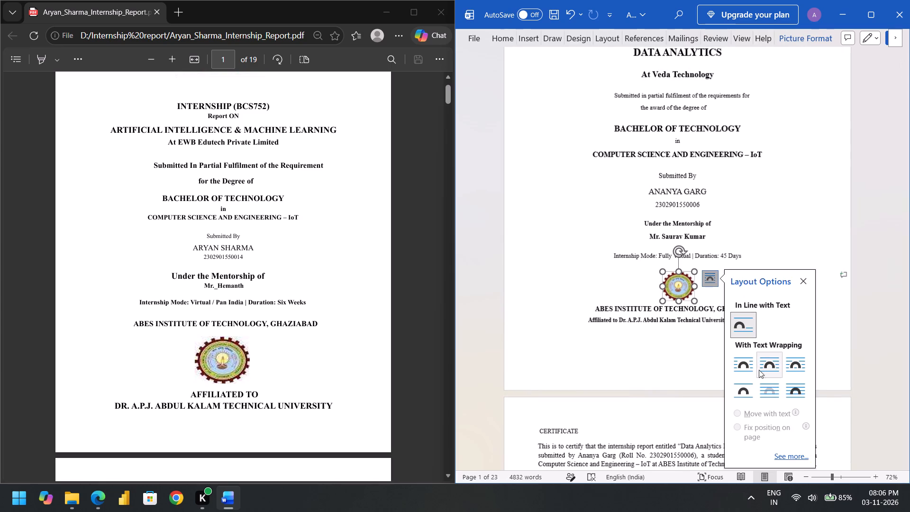
left_click(768, 365)
left_click(689, 291)
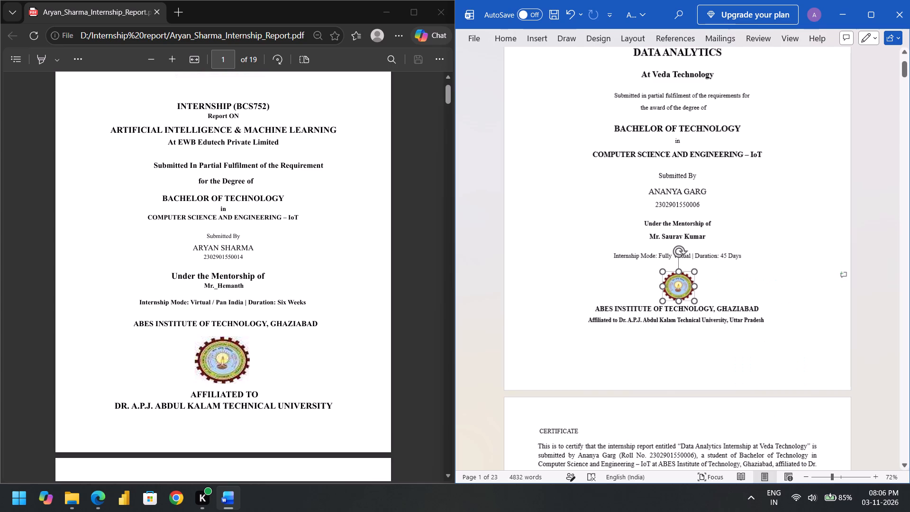
left_click_drag(696, 287, 706, 287)
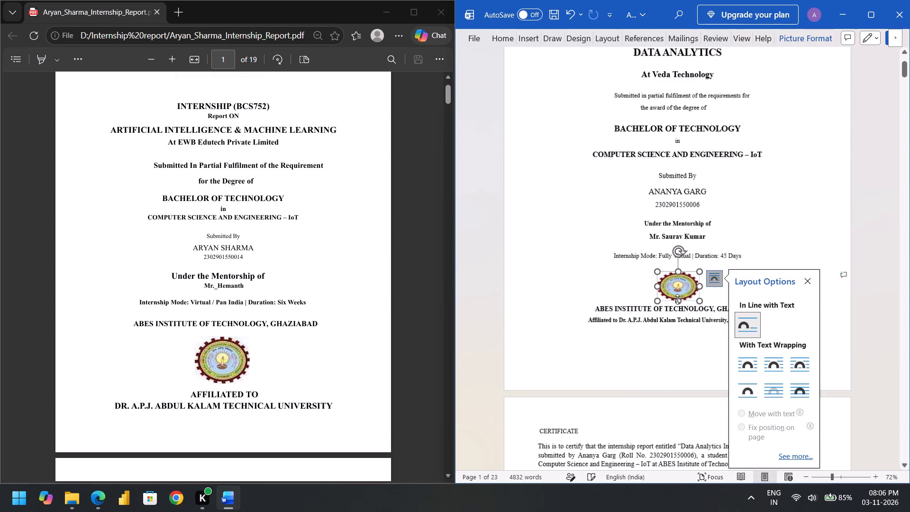
left_click_drag(677, 299, 678, 311)
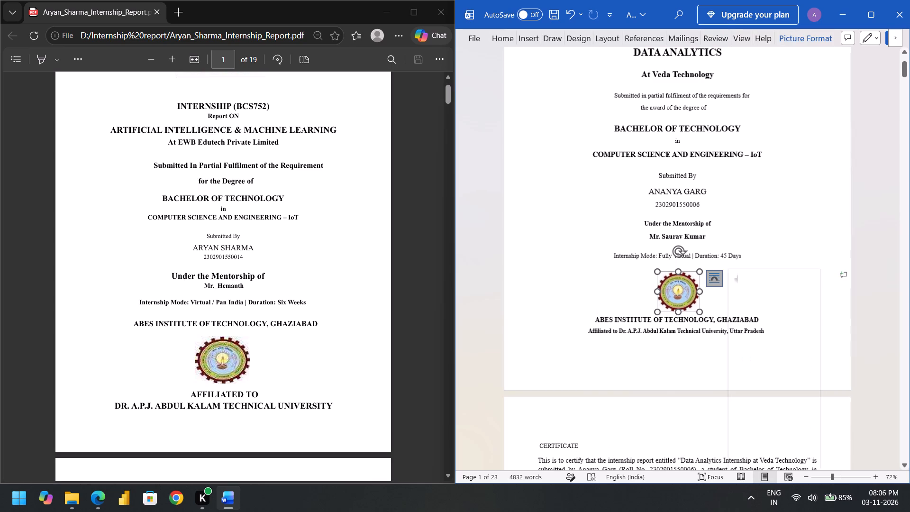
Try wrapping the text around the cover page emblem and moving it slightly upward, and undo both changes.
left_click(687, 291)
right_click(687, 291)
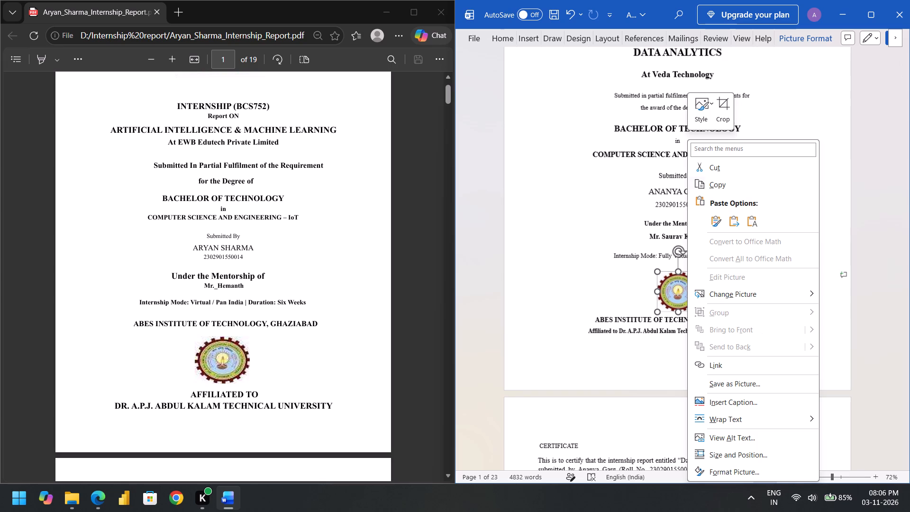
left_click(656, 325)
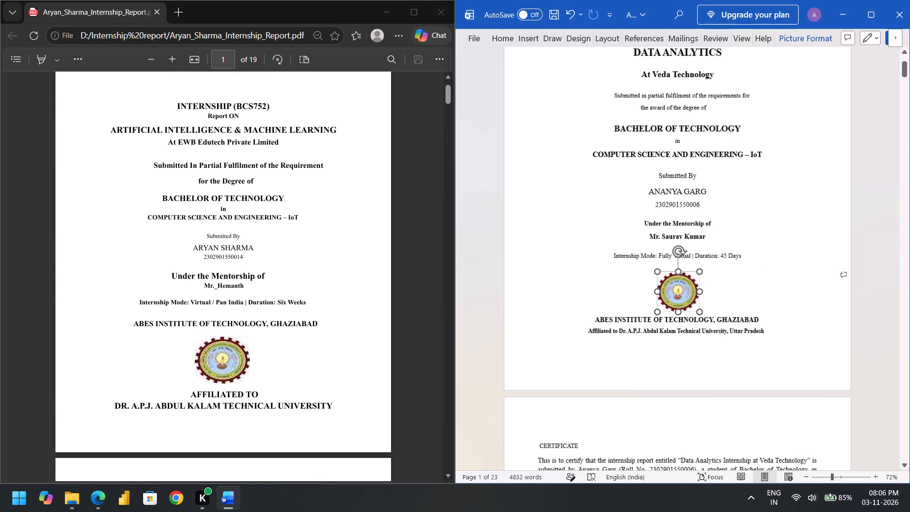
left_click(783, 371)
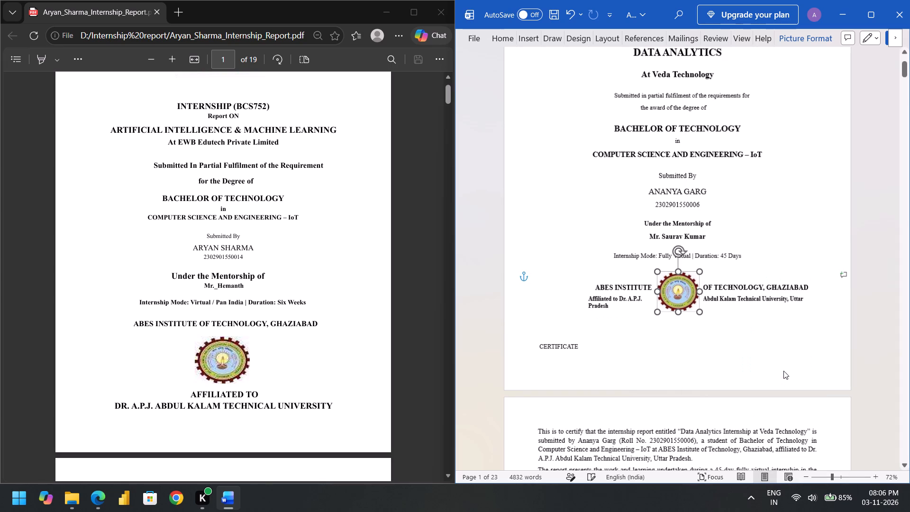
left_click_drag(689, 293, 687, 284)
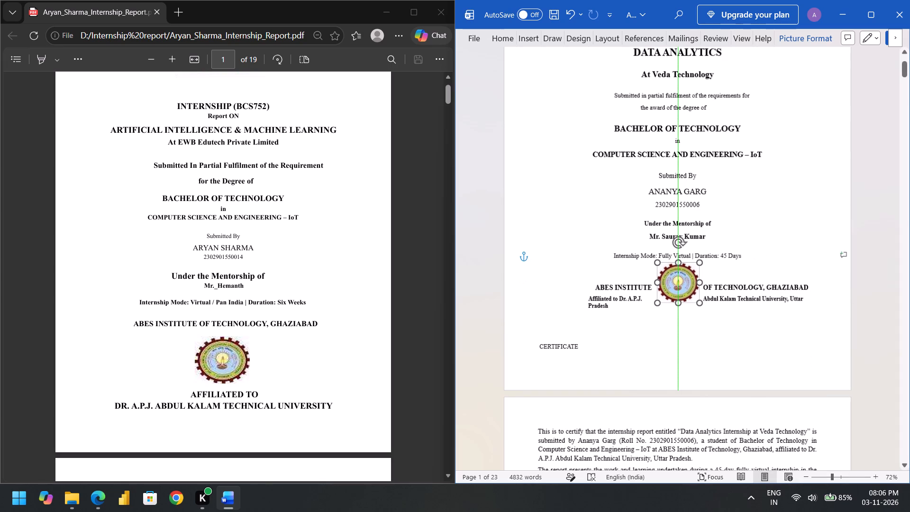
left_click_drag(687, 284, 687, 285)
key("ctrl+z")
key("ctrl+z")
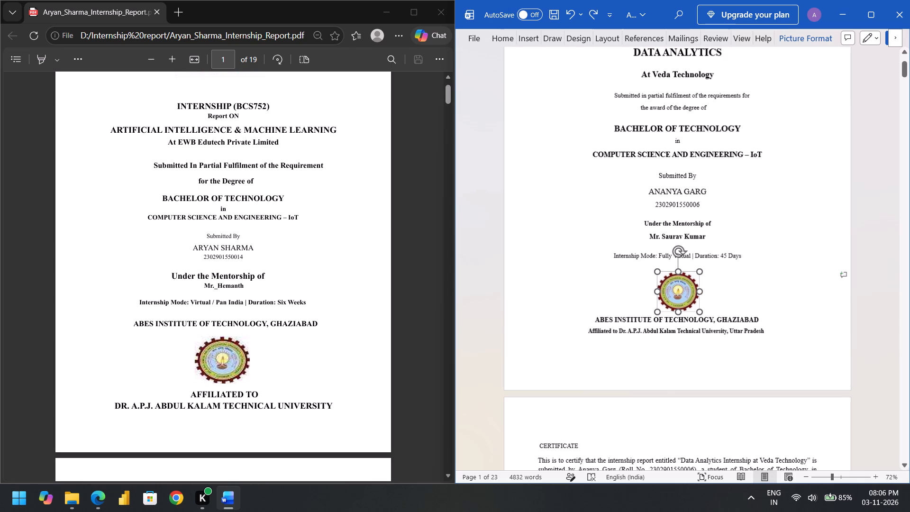
Insert a blank line between the emblem and the "ABES INSTITUTE OF TECHNOLOGY, GHAZIABAD" line on the cover page.
left_click(669, 360)
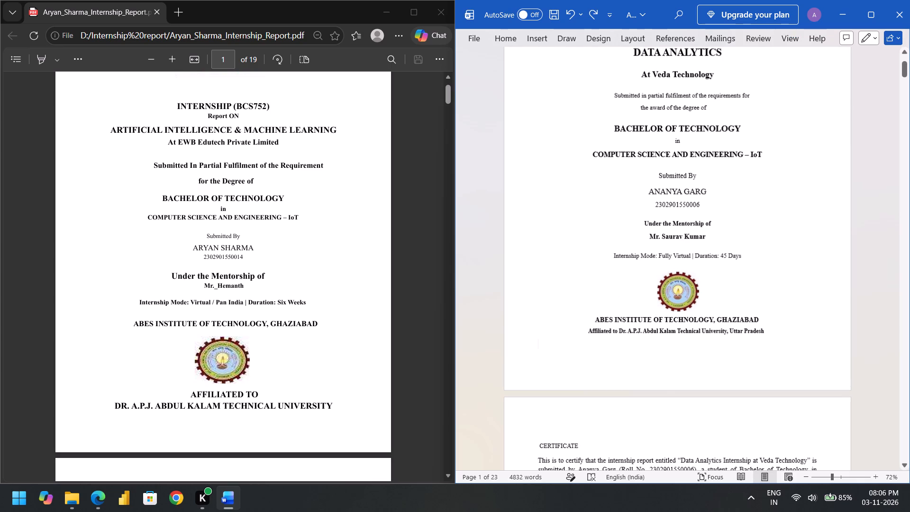
left_click(721, 306)
key("Return")
Remove the empty lines between the "Affiliated to" line on the cover page and the CERTIFICATE heading on page 2.
scroll(697, 309, "right", 1)
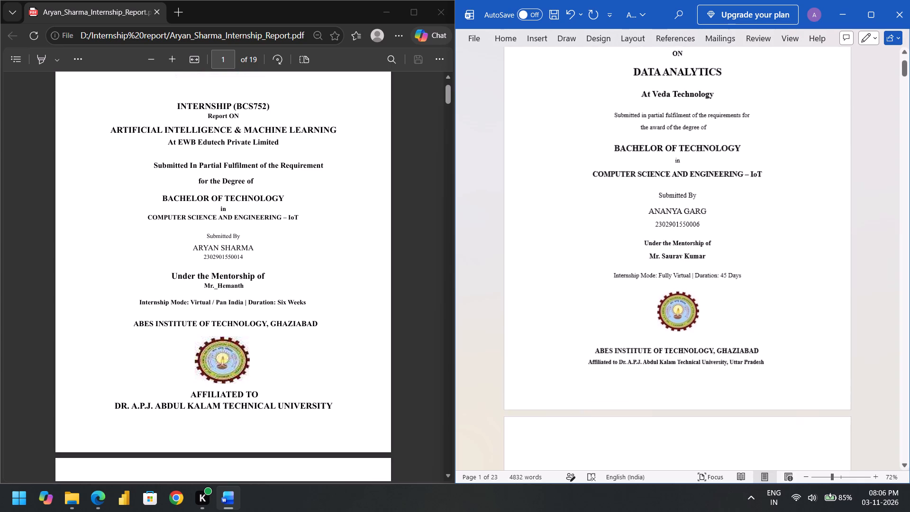
scroll(697, 309, "right", 1)
left_click_drag(632, 393, 635, 363)
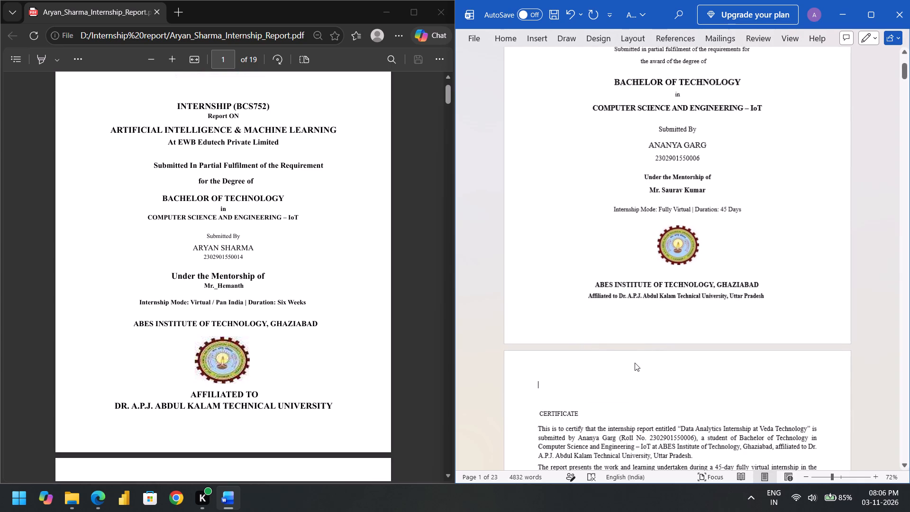
key("BackSpace")
key("BackSpace")
key("BackSpace")
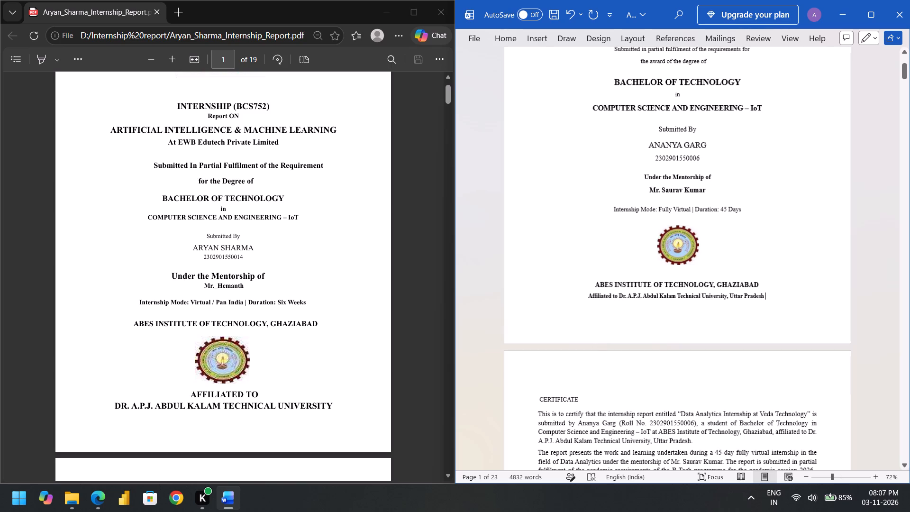
Format the CERTIFICATE heading on page 2 as bold with a font size of 15.
left_click_drag(537, 398, 578, 400)
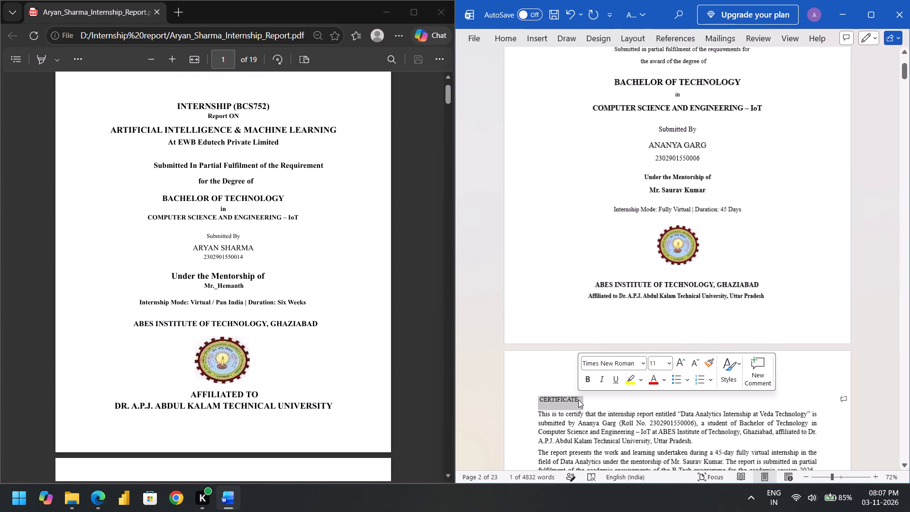
left_click(660, 364)
key("BackSpace")
key("1")
key("5")
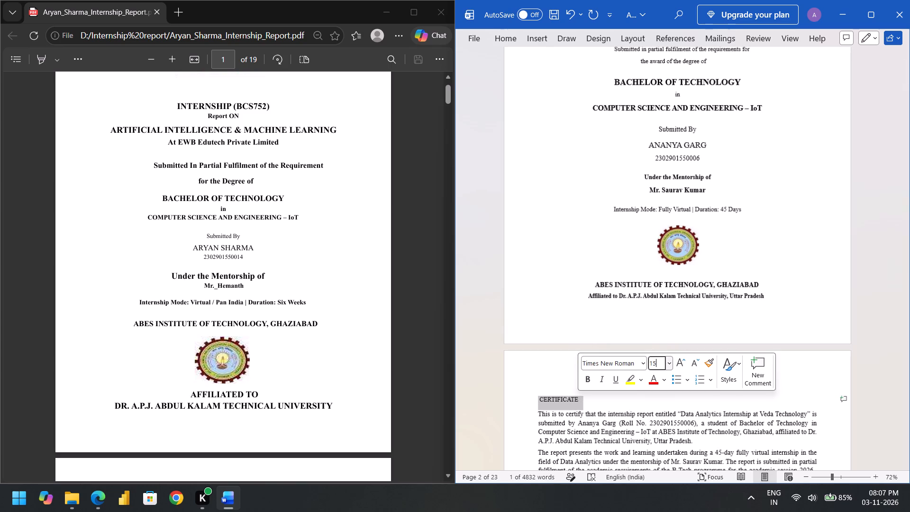
key("Return")
left_click(589, 377)
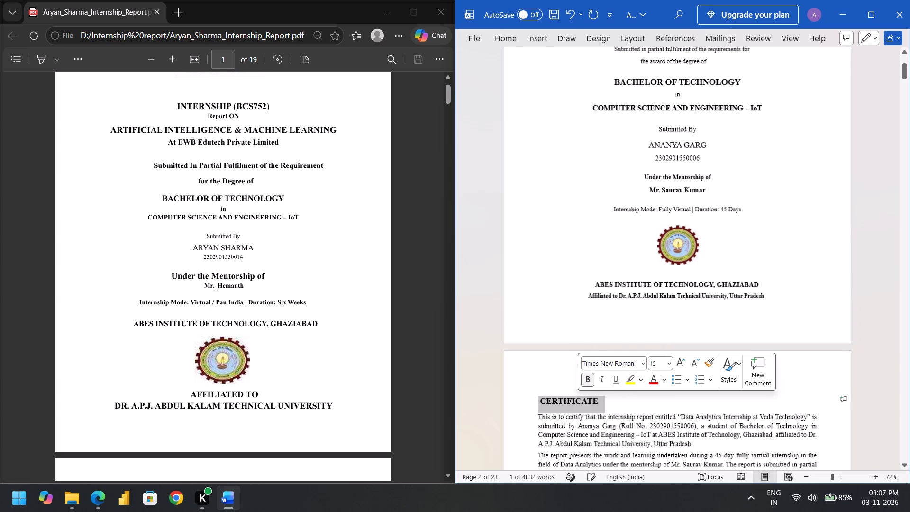
Centre the CERTIFICATE heading on page 2 by padding it with leading spaces.
left_click(538, 398)
key("space")
key("space")
key("space")
key("space")
key("space")
key("space")
key("space")
key("space")
key("space")
key("space")
key("space")
key("space")
key("space")
key("space")
key("space")
key("space")
key("space")
key("space")
key("space")
key("space")
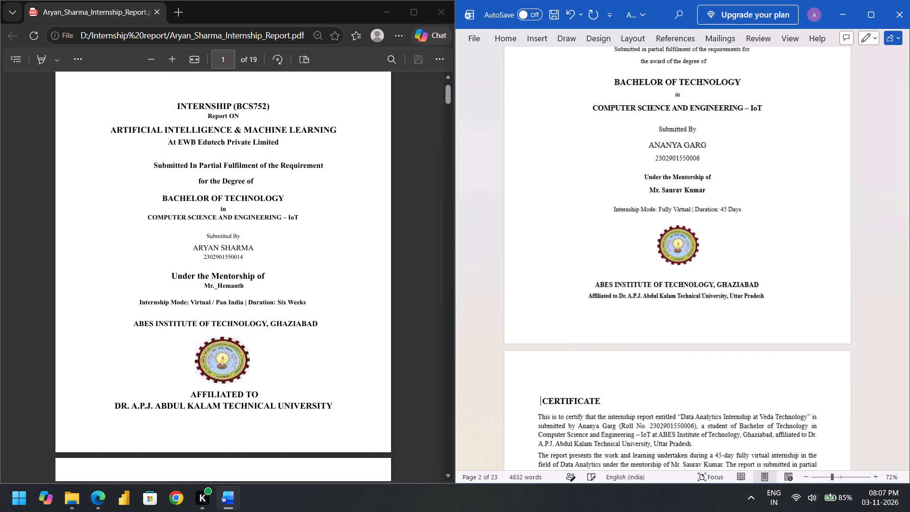
key("space")
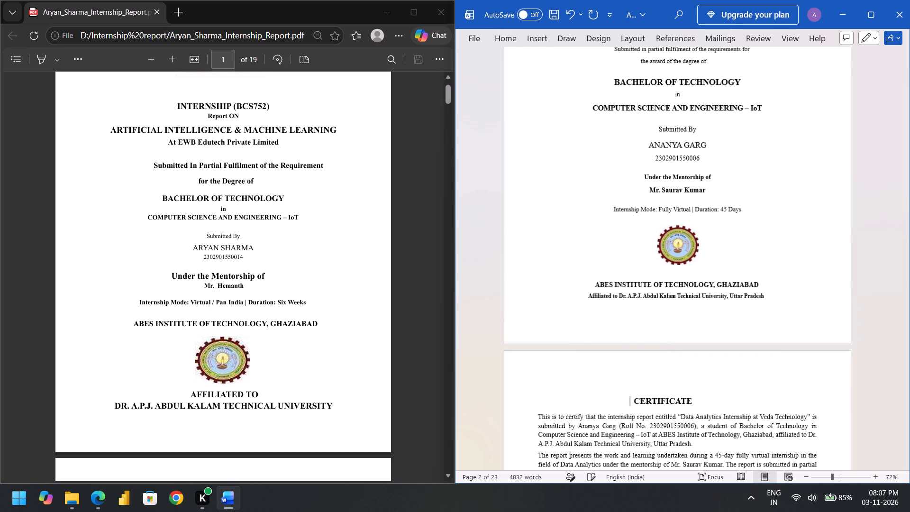
key("space")
key("space")
Remove the empty line above the CERTIFICATE heading at the top of page 2.
left_click_drag(649, 388, 649, 375)
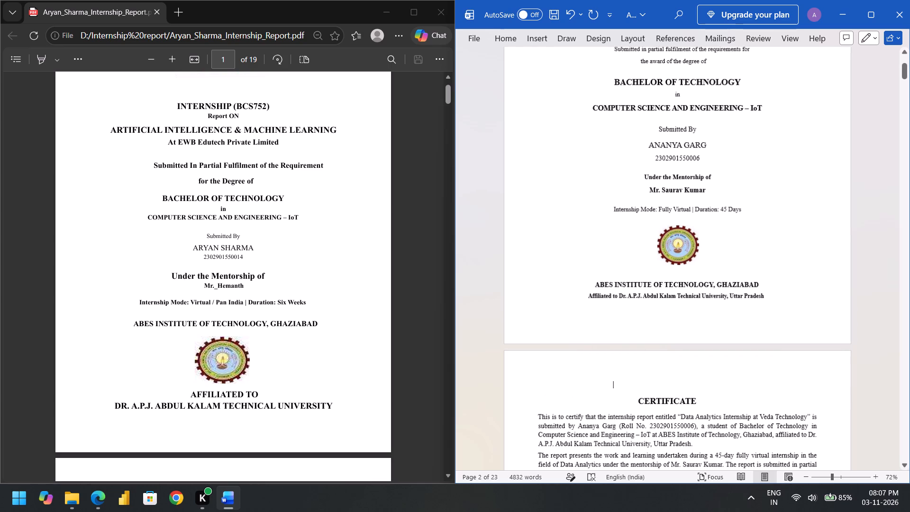
left_click_drag(649, 375, 645, 375)
double_click(645, 375)
key("BackSpace")
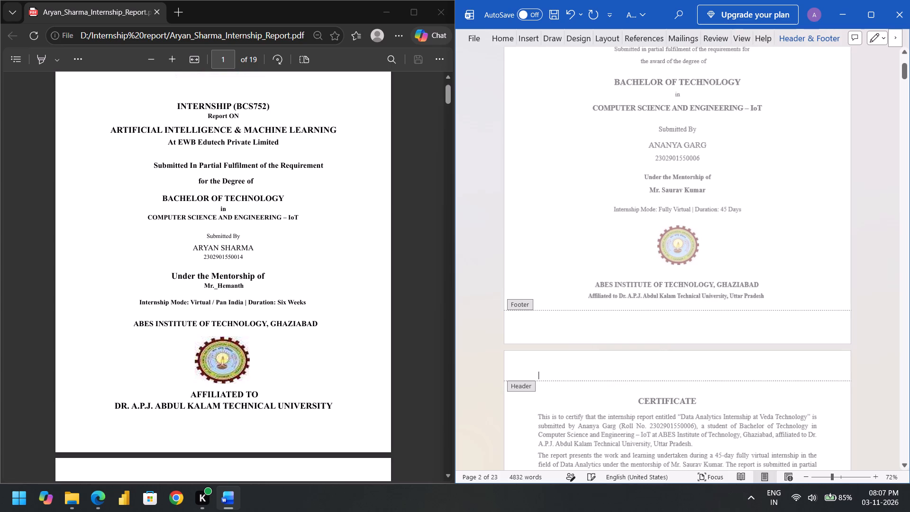
left_click(638, 386)
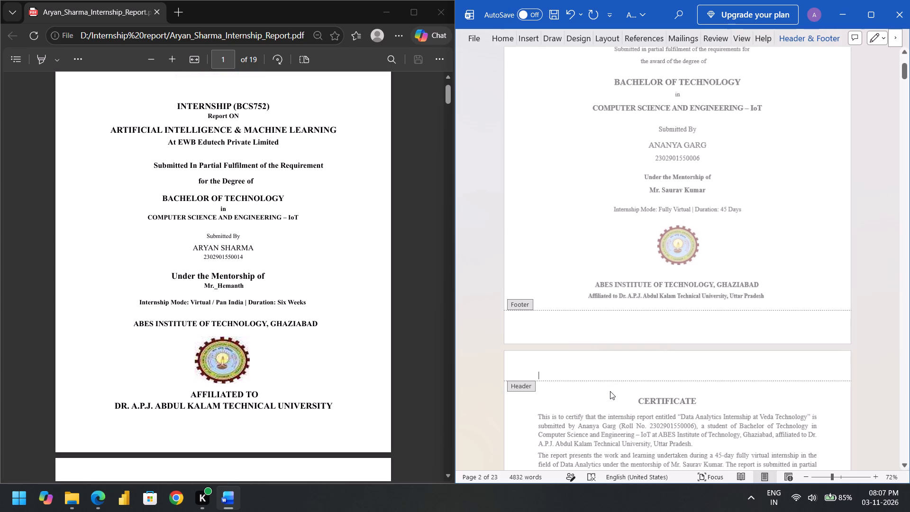
left_click(610, 391)
double_click(610, 391)
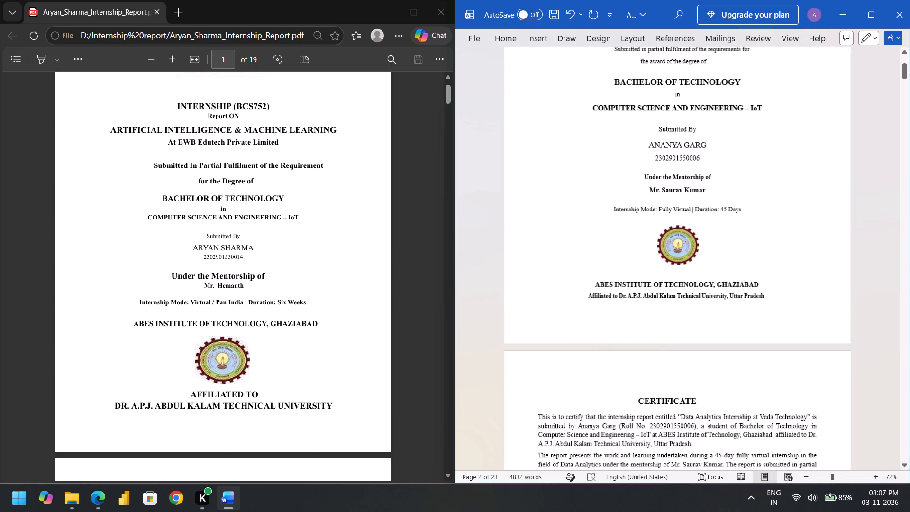
key("BackSpace")
key("BackSpace")
key("BackSpace")
key("BackSpace")
key("BackSpace")
key("BackSpace")
key("BackSpace")
key("BackSpace")
key("BackSpace")
key("BackSpace")
key("BackSpace")
key("BackSpace")
key("BackSpace")
key("BackSpace")
key("BackSpace")
key("BackSpace")
key("BackSpace")
key("BackSpace")
key("BackSpace")
key("BackSpace")
key("BackSpace")
key("BackSpace")
key("BackSpace")
key("BackSpace")
key("BackSpace")
key("BackSpace")
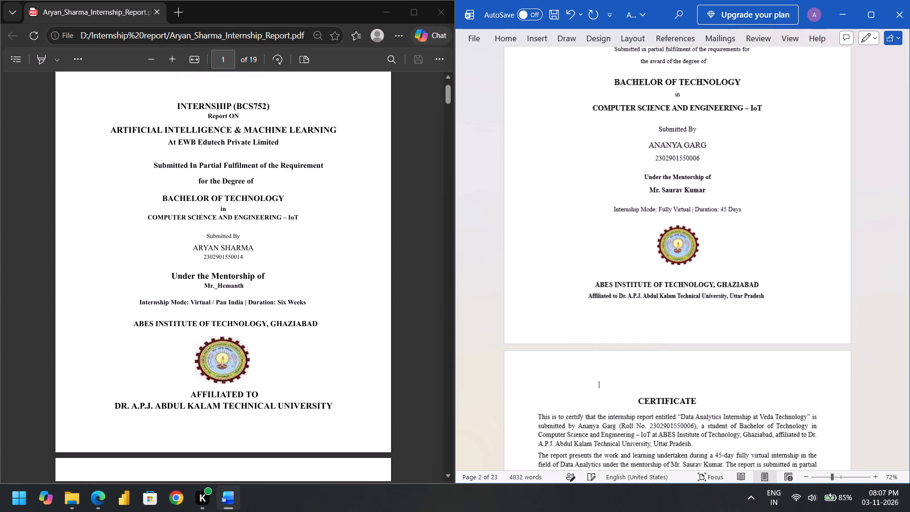
key("BackSpace")
key("BackSpace")
key("BackSpace")
key("BackSpace")
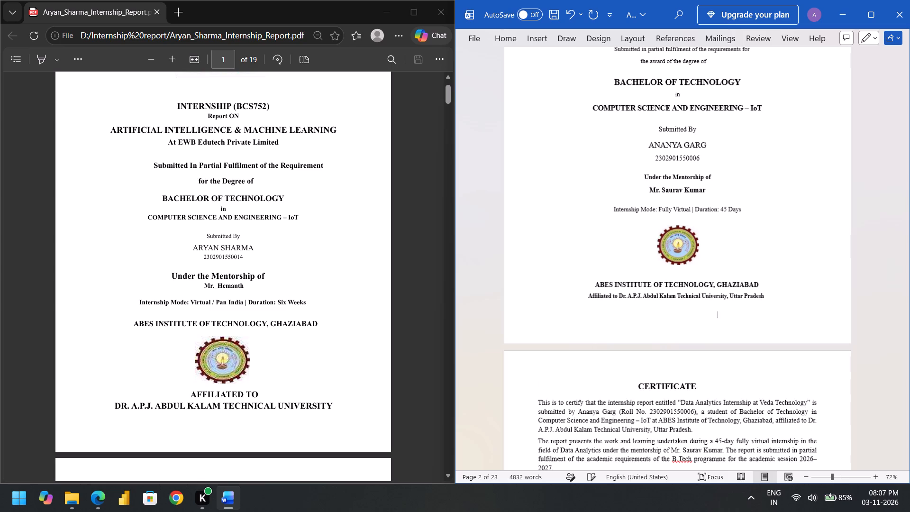
Delete the two-column Signature table, including its header row, above the Date line on the certificate page.
scroll(656, 369, "down", 2)
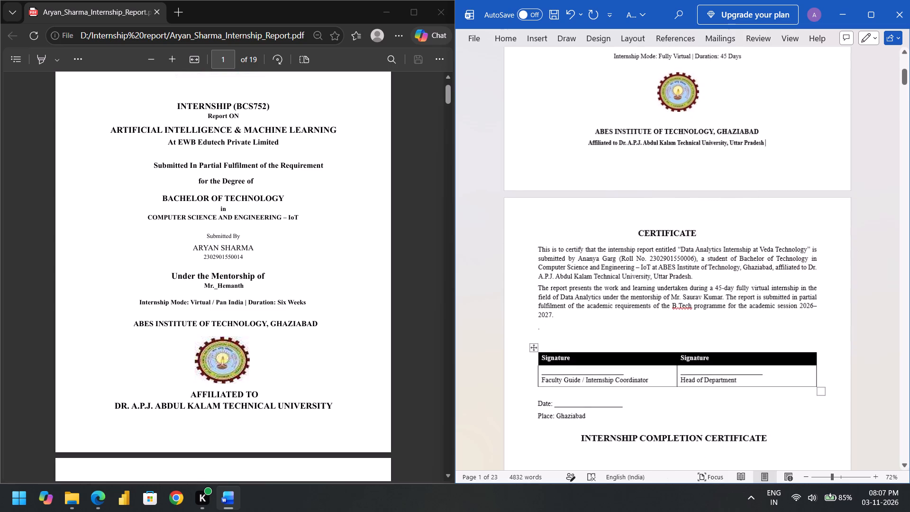
scroll(656, 369, "down", 1)
left_click_drag(821, 347, 817, 347)
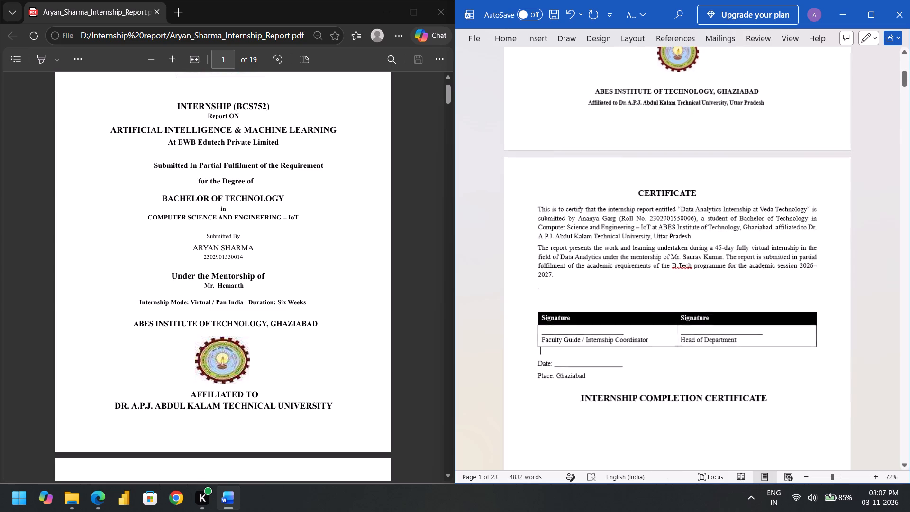
left_click_drag(817, 347, 573, 336)
key("BackSpace")
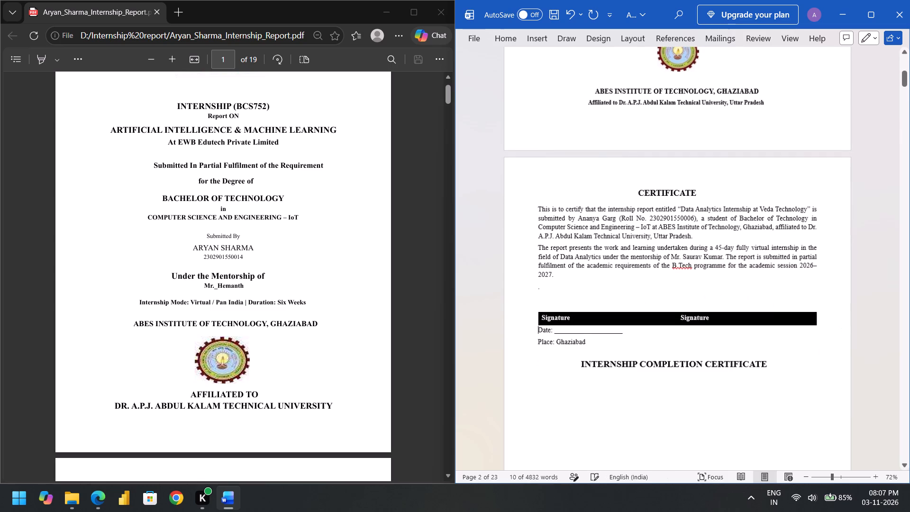
left_click_drag(821, 320, 723, 316)
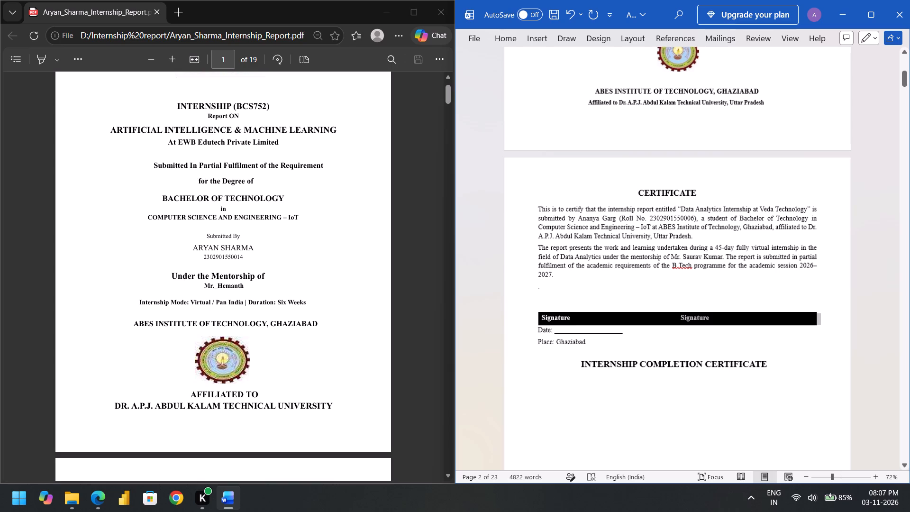
left_click_drag(723, 316, 614, 319)
key("BackSpace")
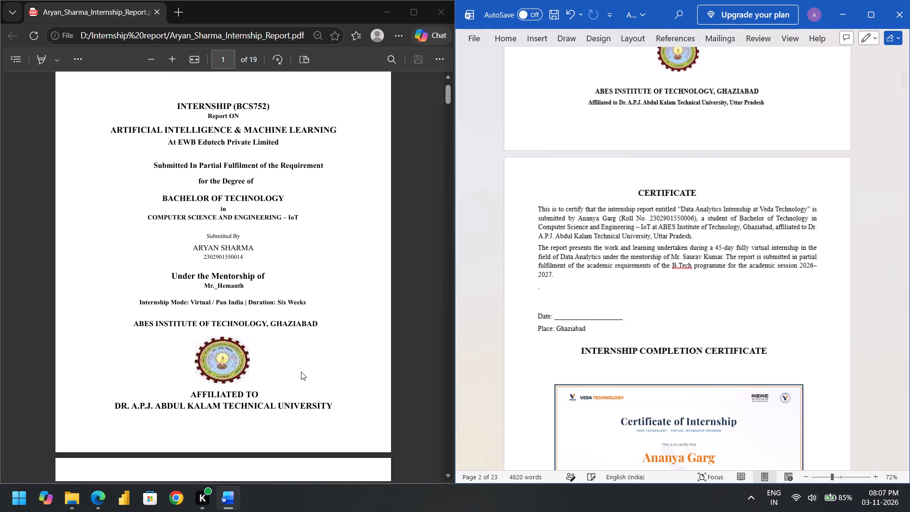
Insert blank lines before the INTERNSHIP COMPLETION CERTIFICATE heading to push it onto page 3, following the reference's separate certificate page.
scroll(301, 372, "down", 5)
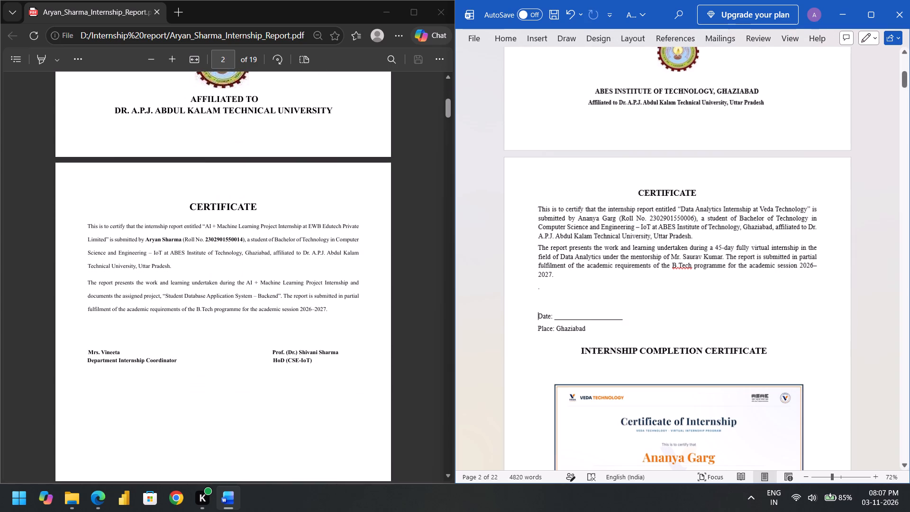
left_click(579, 352)
key("Return")
key("Return")
key("Return")
key("Return")
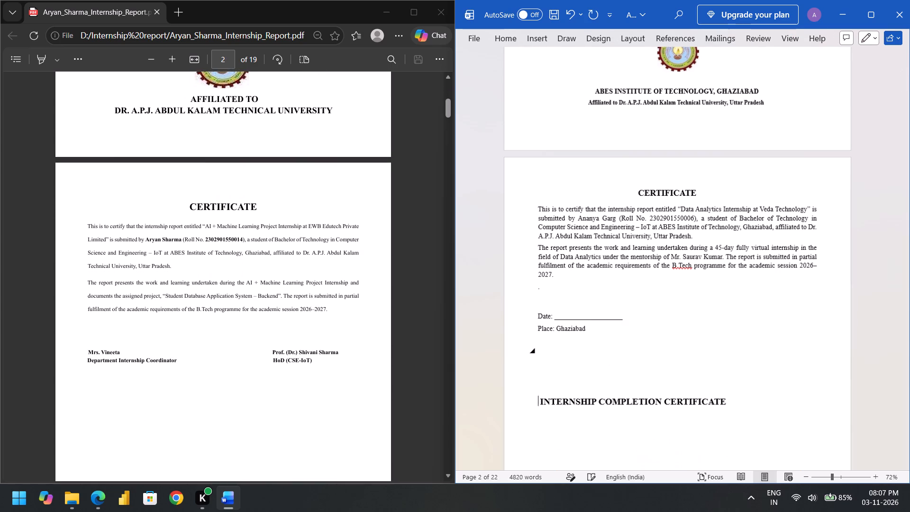
key("Return")
key("Return")
key("Return")
key("Return")
key("Return")
key("Return")
key("Return")
key("Return")
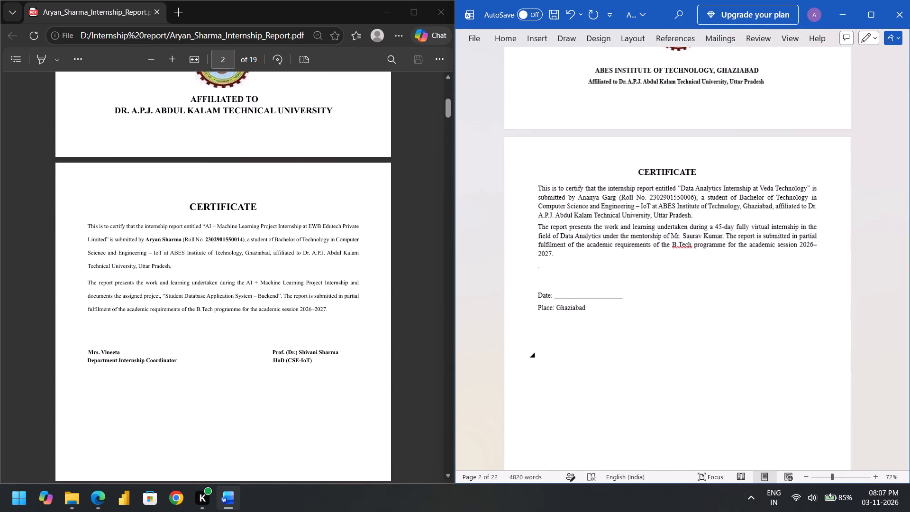
key("Return")
key("Return")
key("Return")
key("Return")
key("Return")
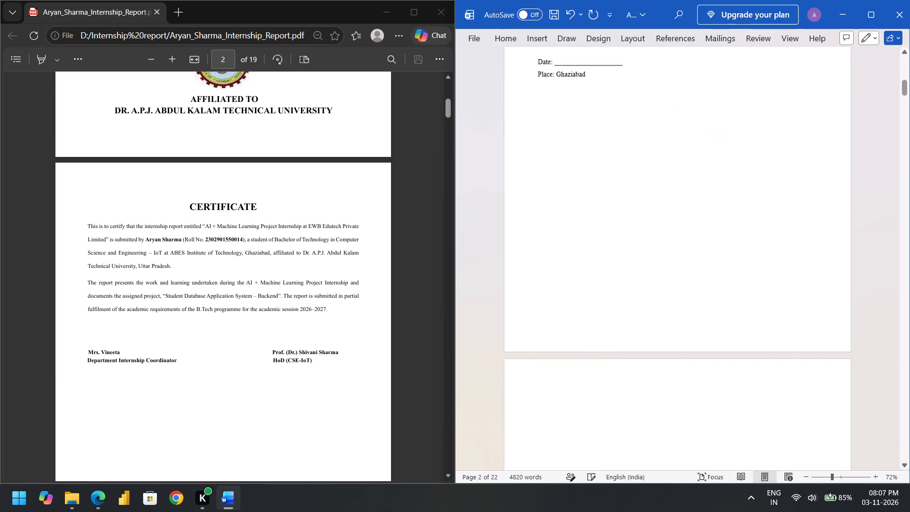
Delete the excess blank lines above the INTERNSHIP COMPLETION CERTIFICATE heading.
left_click_drag(591, 439, 586, 255)
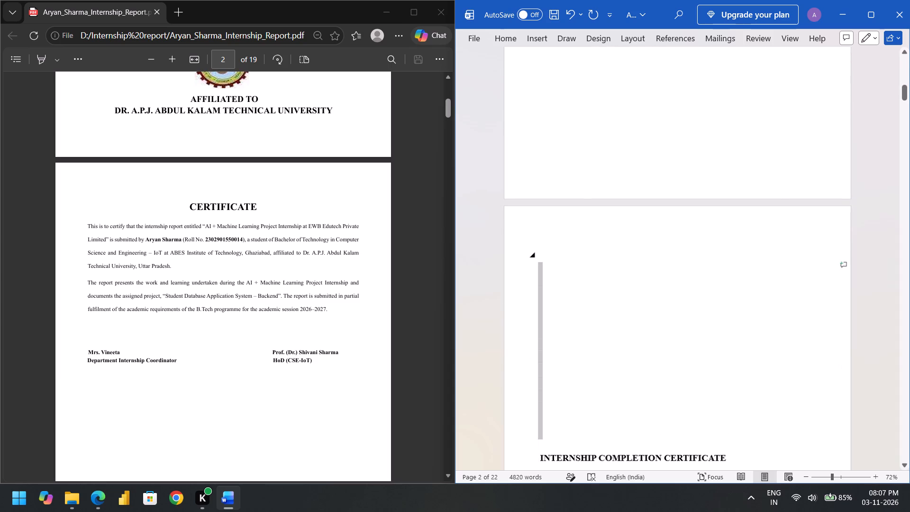
left_click_drag(586, 255, 584, 248)
key("BackSpace")
Add blank lines above the INTERNSHIP COMPLETION CERTIFICATE heading until it sits near the top of page 3.
scroll(585, 255, "up", 1)
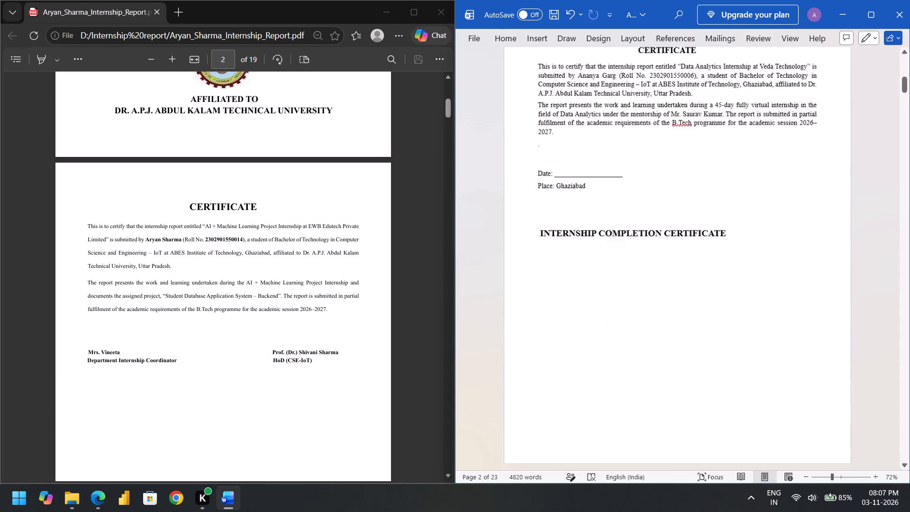
scroll(585, 255, "up", 2)
key("Return")
key("Return")
key("Return")
key("Return")
key("Return")
key("Return")
key("Return")
key("Return")
key("Return")
key("Return")
key("Return")
key("Return")
key("Return")
key("Return")
key("Return")
key("Return")
key("Return")
key("Return")
key("Return")
key("Return")
key("Return")
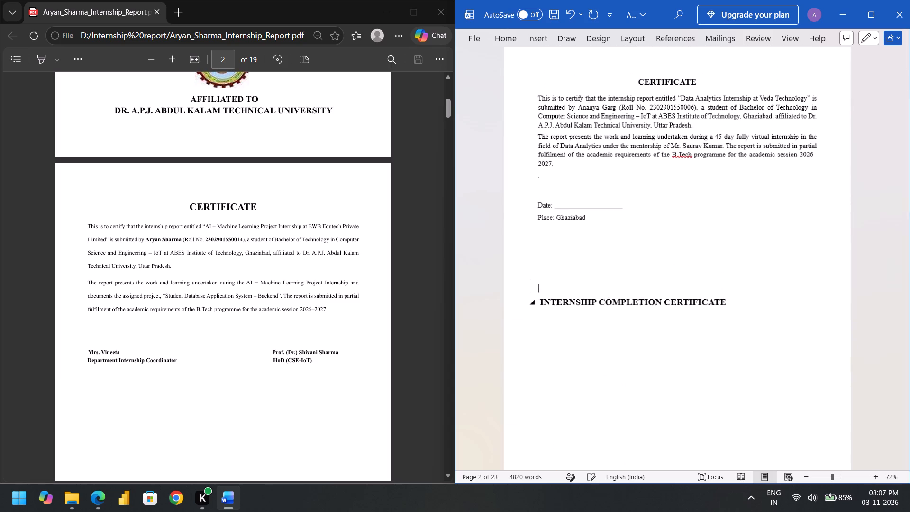
scroll(585, 278, "down", 1)
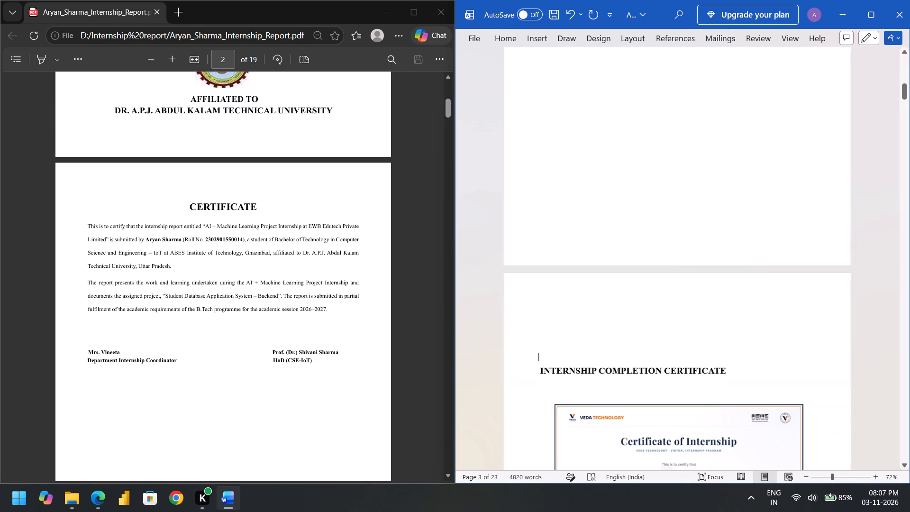
scroll(586, 207, "down", 6)
Replace the Date and Place lines on the certificate page with the two signatories' names and titles copied from the reference PDF in Edge.
scroll(586, 207, "up", 2)
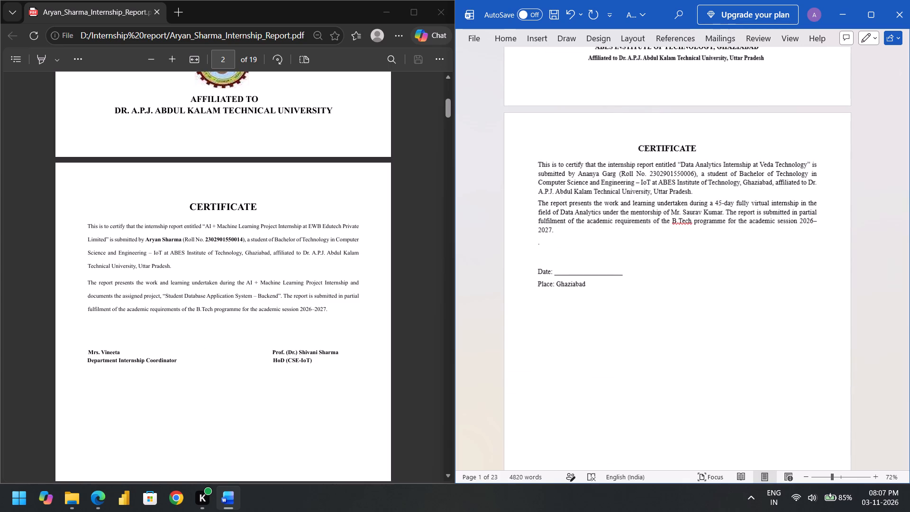
left_click_drag(87, 351, 269, 363)
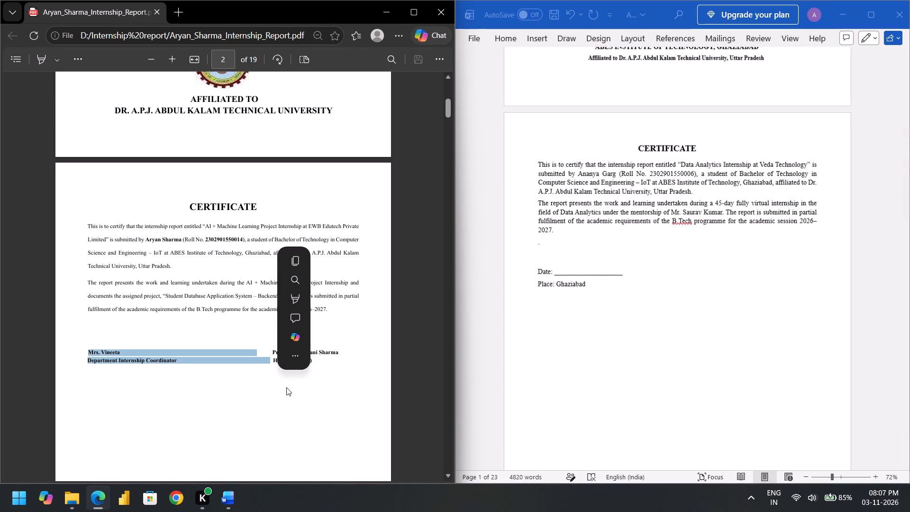
left_click(286, 387)
left_click_drag(85, 348, 276, 347)
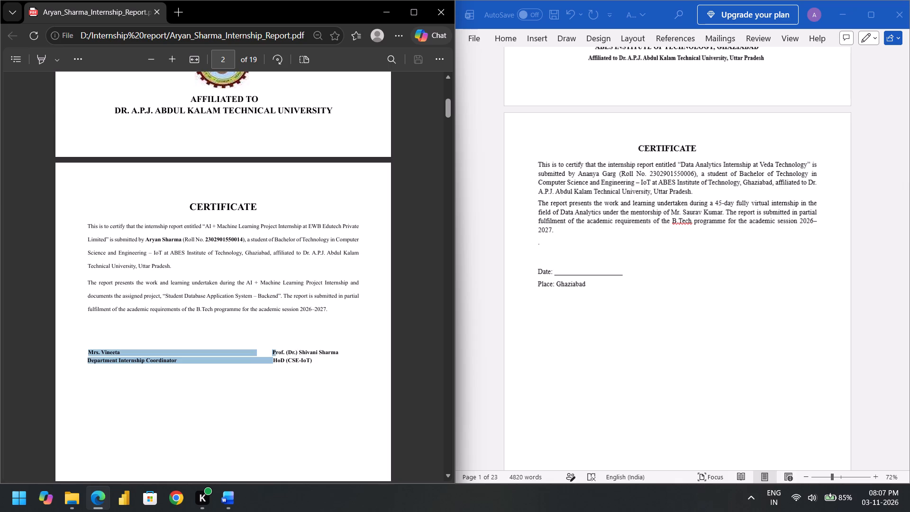
left_click_drag(276, 347, 320, 361)
key("ctrl+c")
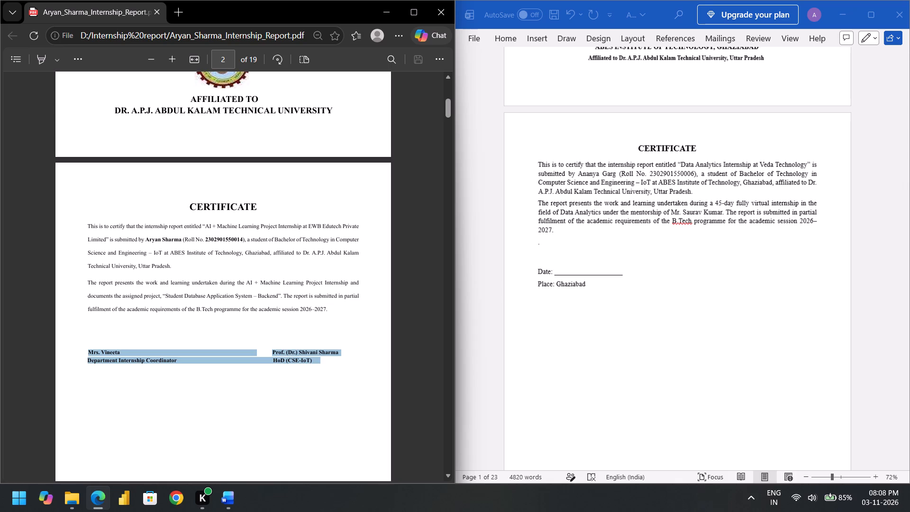
left_click_drag(594, 287, 529, 268)
left_click_drag(537, 269, 584, 287)
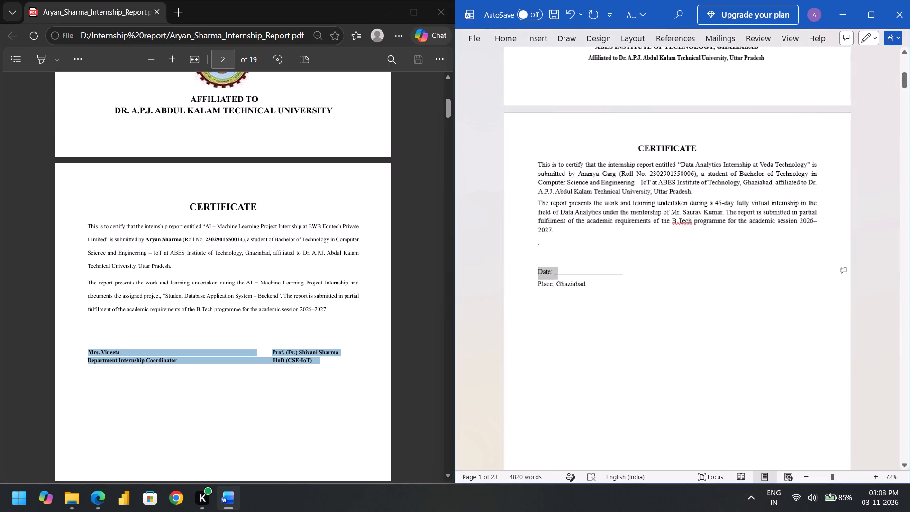
left_click_drag(584, 287, 590, 287)
key("BackSpace")
key("ctrl+v")
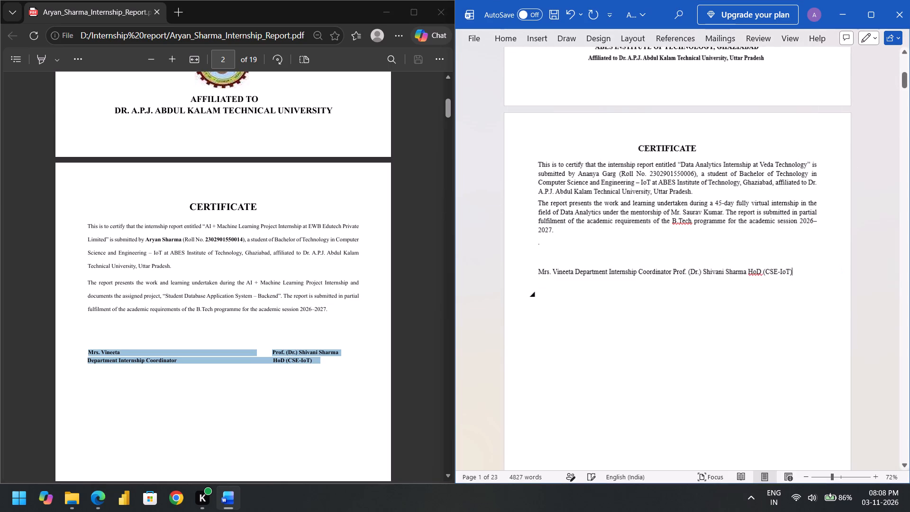
Put "Department Internship Coordinator" on a new line beneath the coordinator's name in the pasted signatory text.
left_click(674, 272)
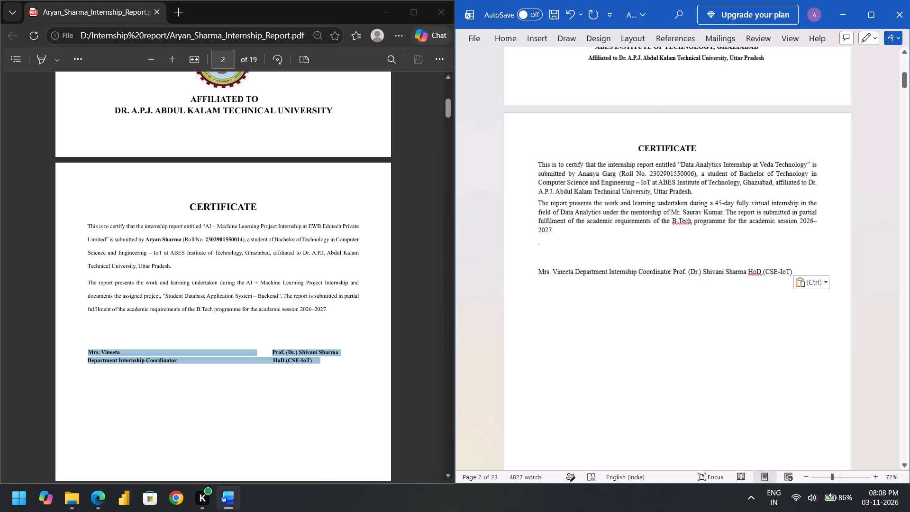
key("space")
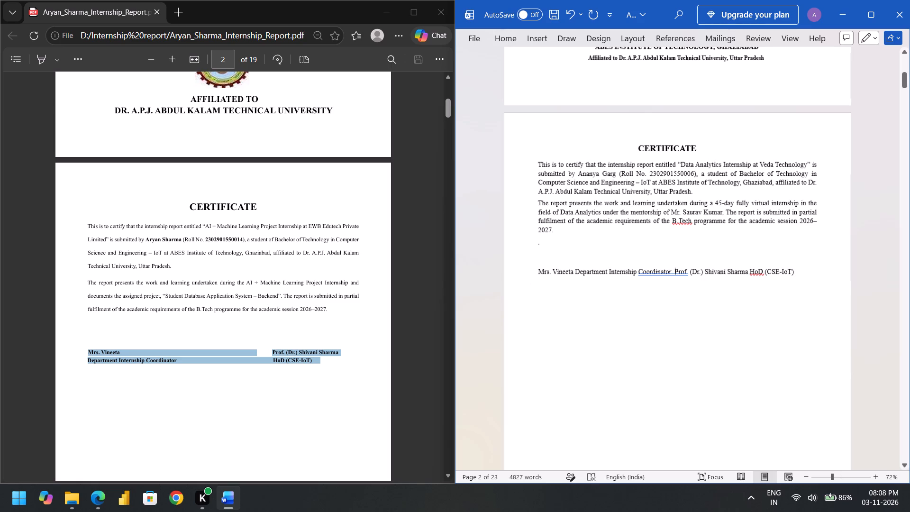
left_click(575, 271)
key("Return")
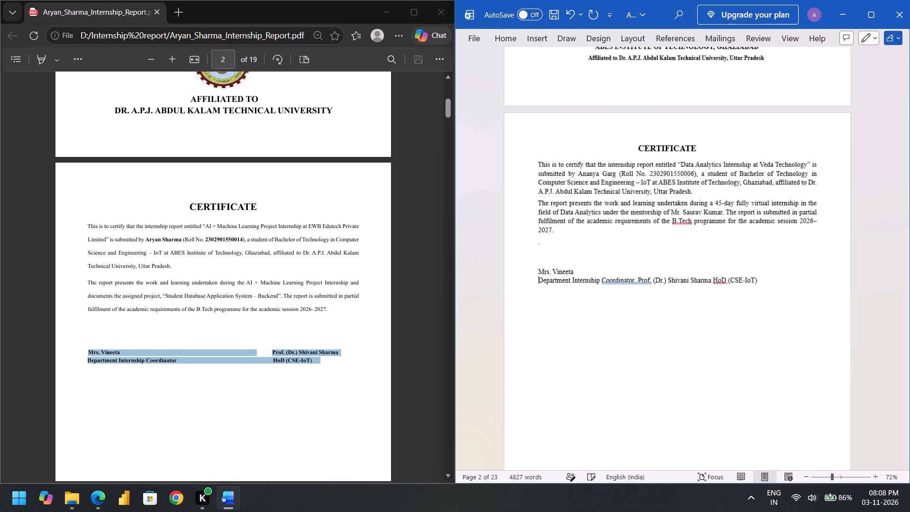
Insert a wide run of spaces between "Department Internship Coordinator" and the department head's name to separate the two signatories.
left_click(639, 282)
key("space")
key("space")
key("space")
key("space")
key("space")
key("space")
key("space")
key("space")
key("space")
key("space")
key("space")
key("space")
key("space")
key("space")
key("space")
key("space")
key("space")
key("space")
key("space")
key("space")
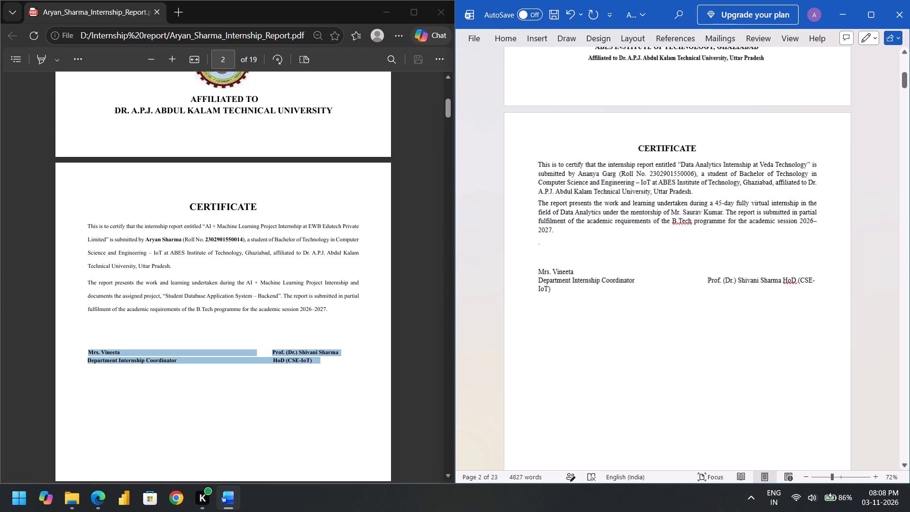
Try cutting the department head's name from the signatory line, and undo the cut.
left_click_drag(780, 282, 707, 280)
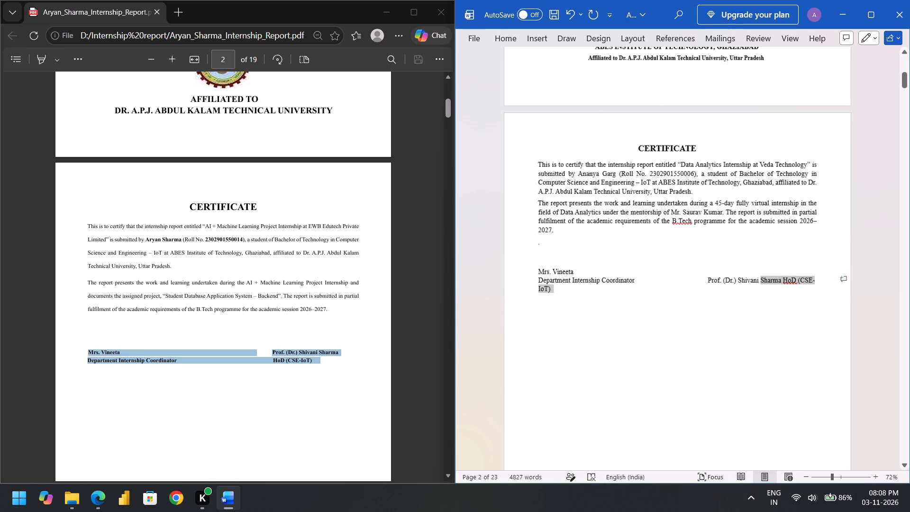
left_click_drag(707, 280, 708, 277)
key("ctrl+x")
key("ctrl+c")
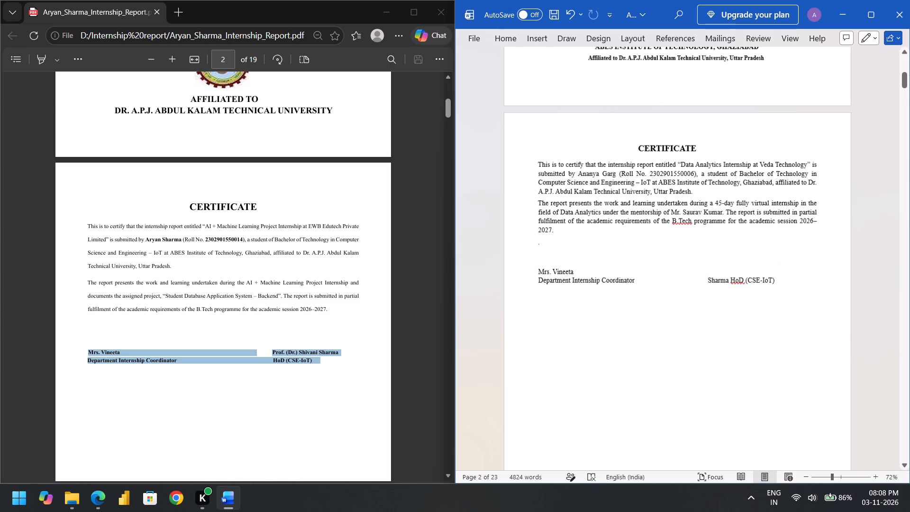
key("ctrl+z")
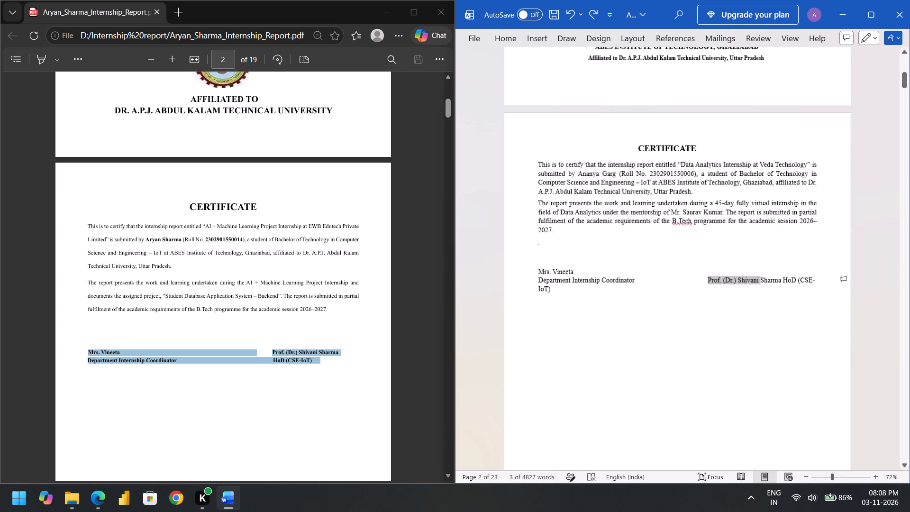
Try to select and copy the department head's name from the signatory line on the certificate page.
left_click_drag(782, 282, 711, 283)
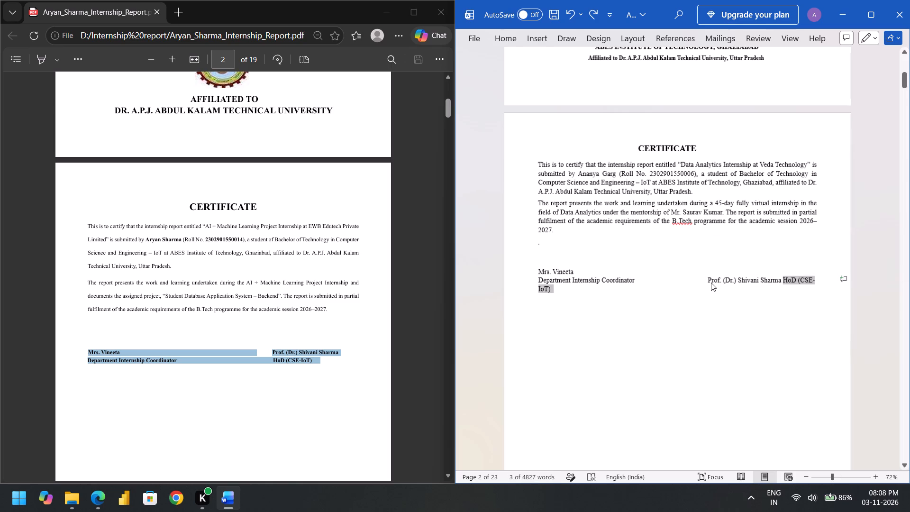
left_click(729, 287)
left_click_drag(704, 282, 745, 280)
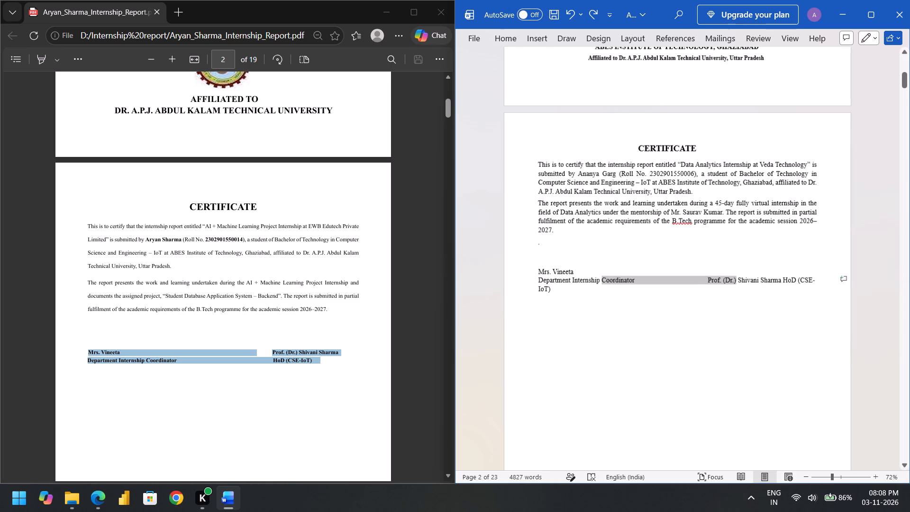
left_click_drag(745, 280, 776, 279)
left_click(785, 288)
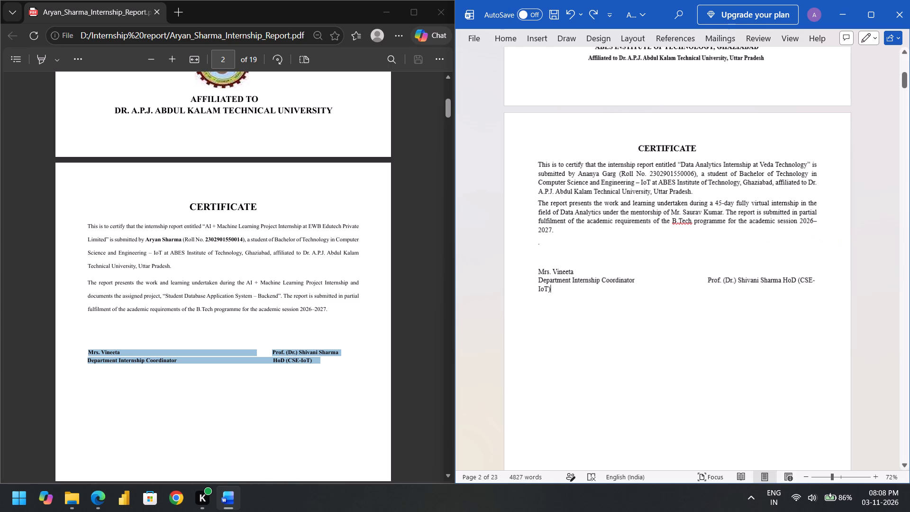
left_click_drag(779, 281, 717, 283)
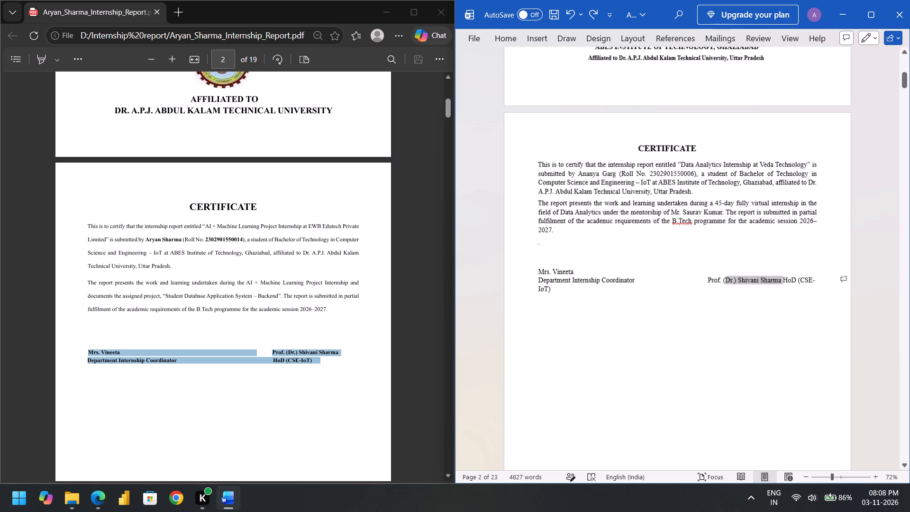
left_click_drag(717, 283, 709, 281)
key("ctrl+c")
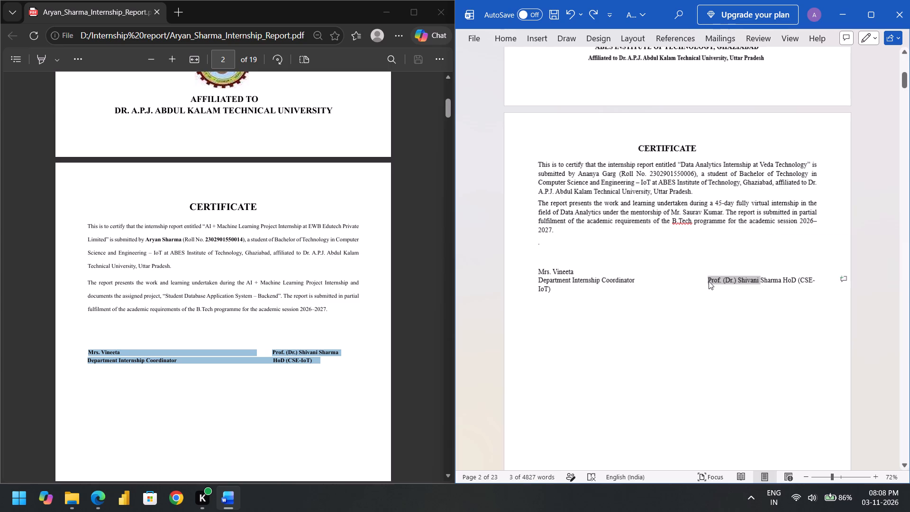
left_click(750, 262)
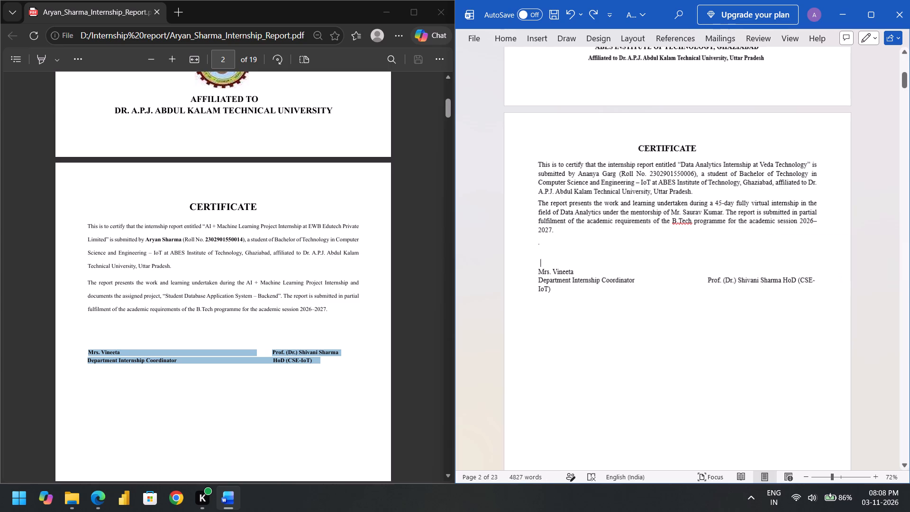
Undo the wide run of spaces and delete the whole pasted signatory text from the certificate page.
left_click_drag(635, 304, 537, 274)
key("ctrl+z")
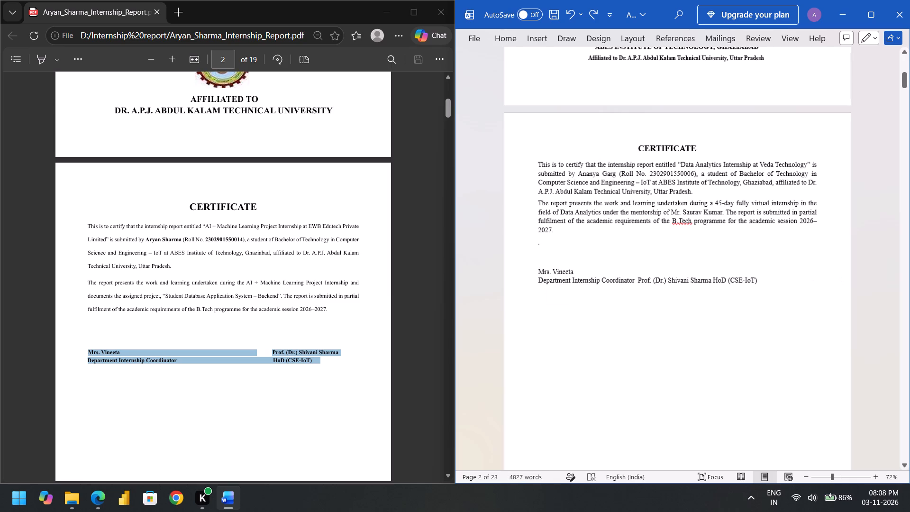
key("BackSpace")
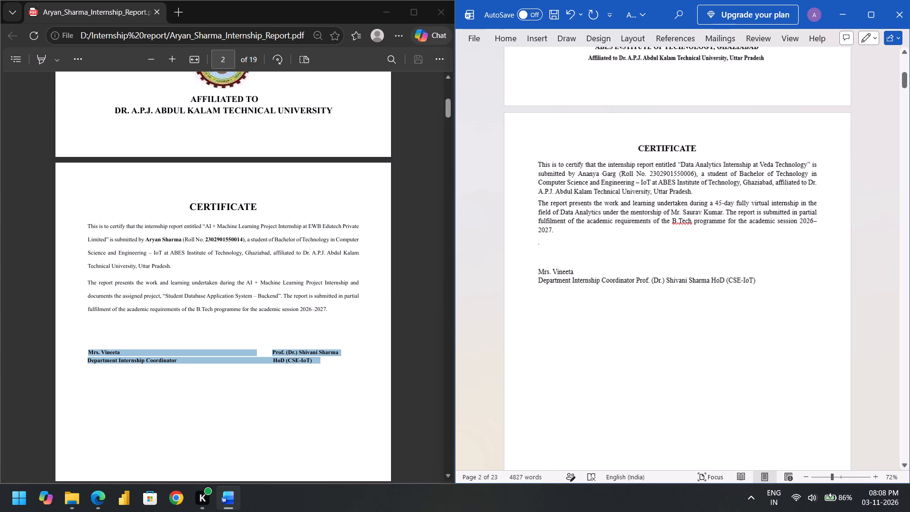
left_click_drag(759, 283, 540, 271)
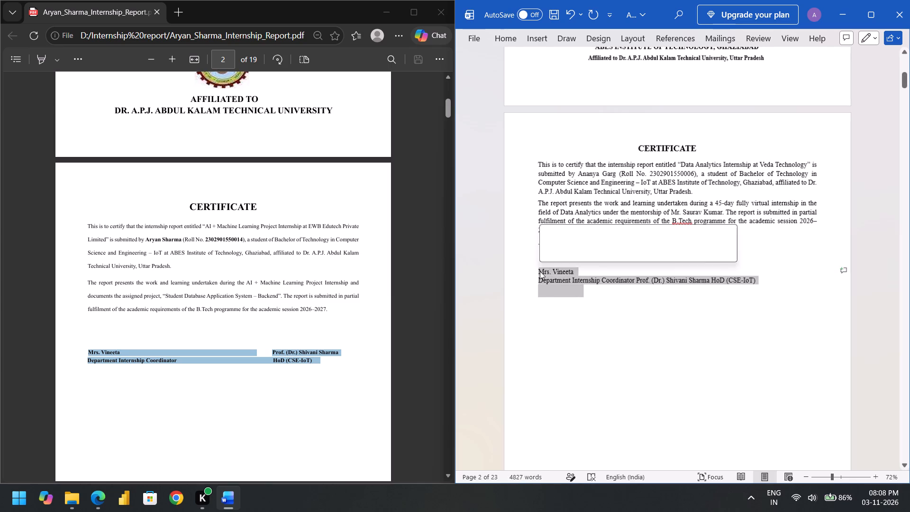
key("BackSpace")
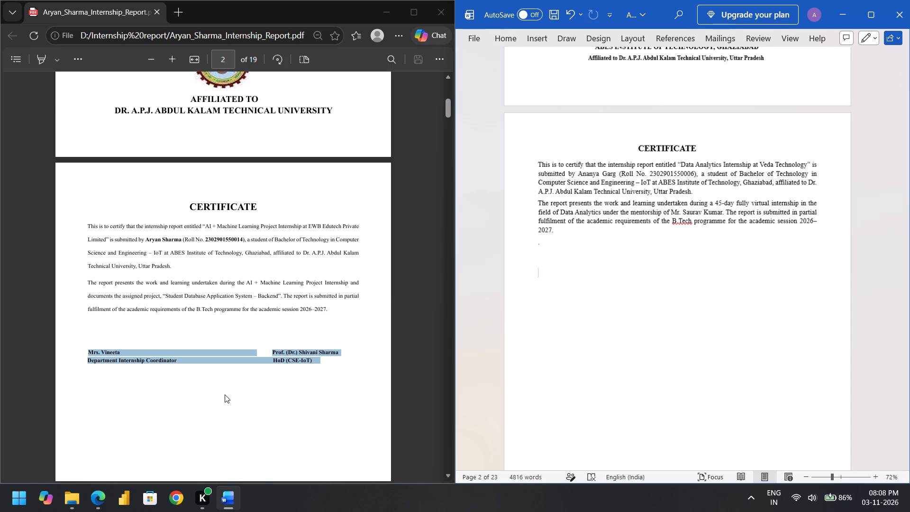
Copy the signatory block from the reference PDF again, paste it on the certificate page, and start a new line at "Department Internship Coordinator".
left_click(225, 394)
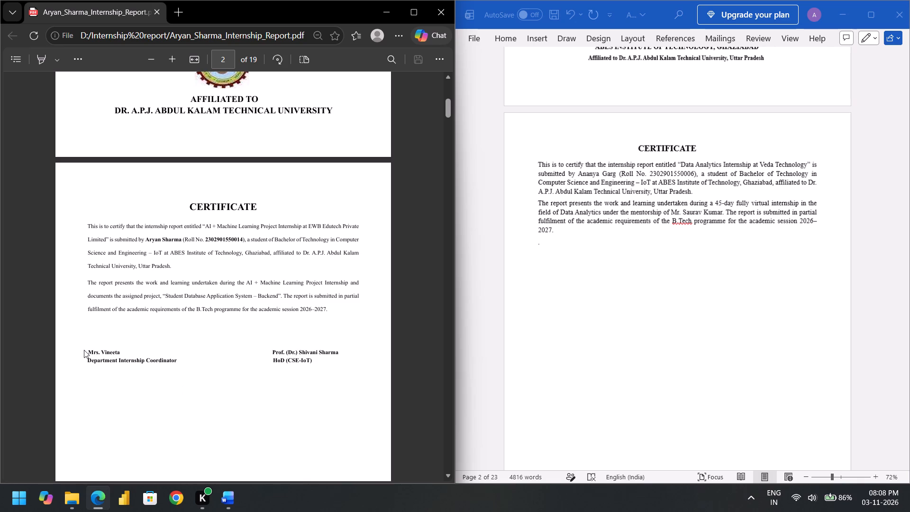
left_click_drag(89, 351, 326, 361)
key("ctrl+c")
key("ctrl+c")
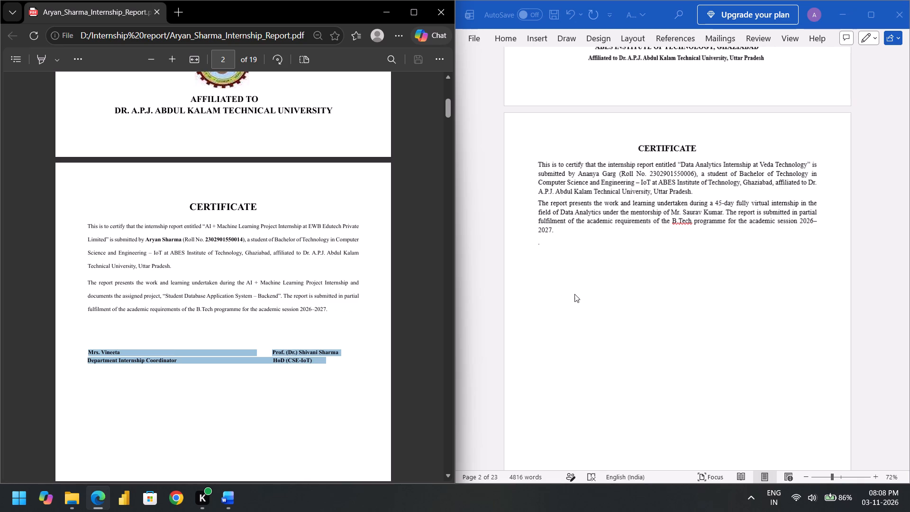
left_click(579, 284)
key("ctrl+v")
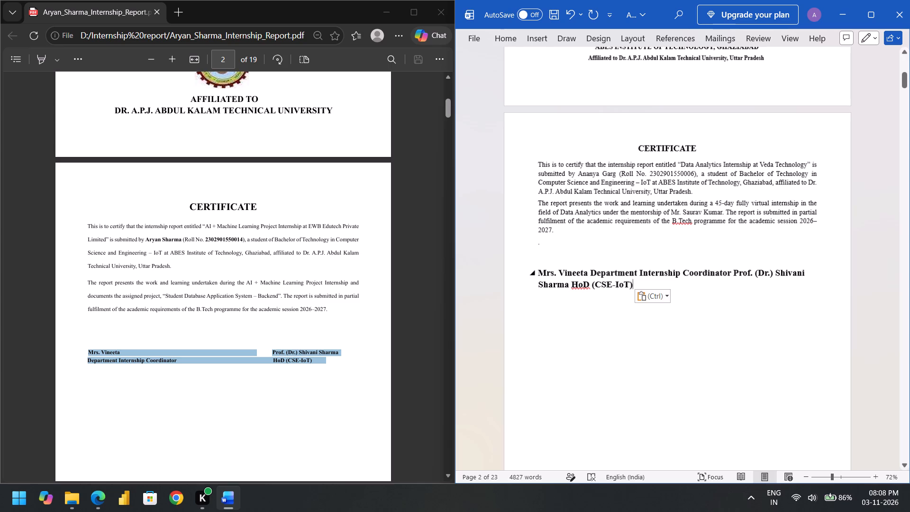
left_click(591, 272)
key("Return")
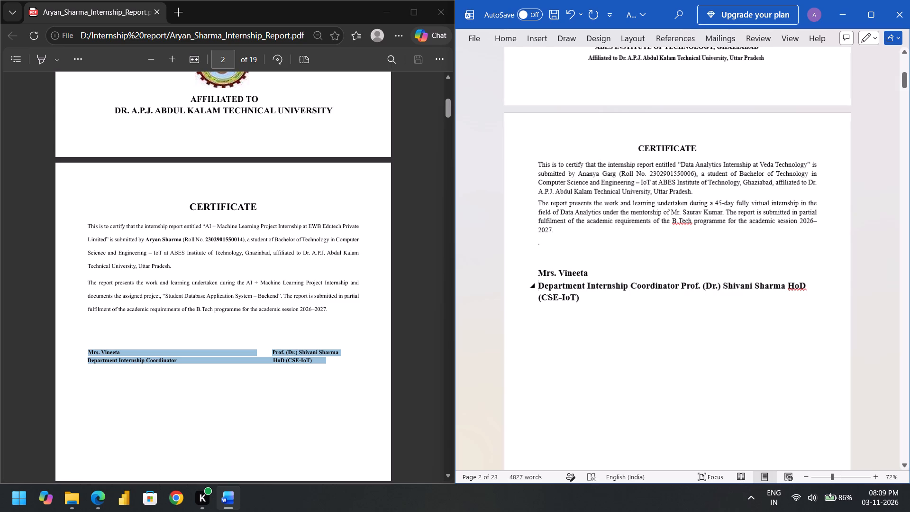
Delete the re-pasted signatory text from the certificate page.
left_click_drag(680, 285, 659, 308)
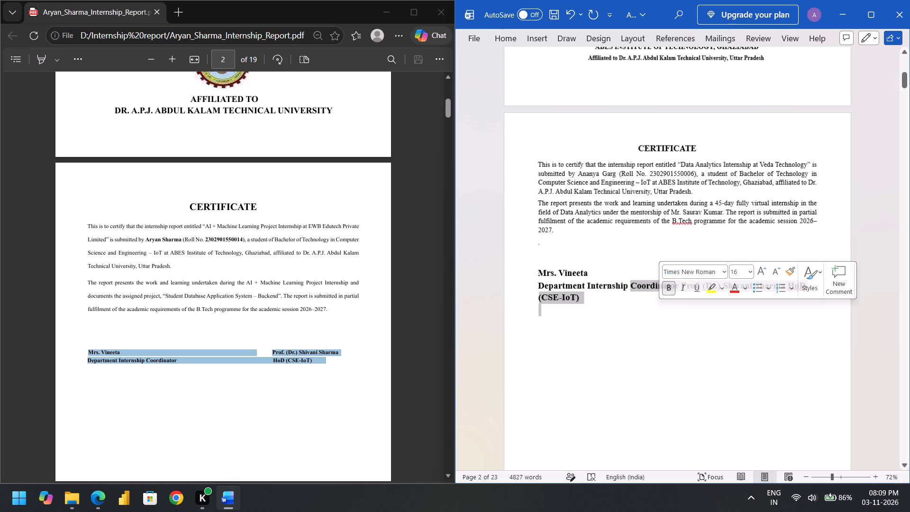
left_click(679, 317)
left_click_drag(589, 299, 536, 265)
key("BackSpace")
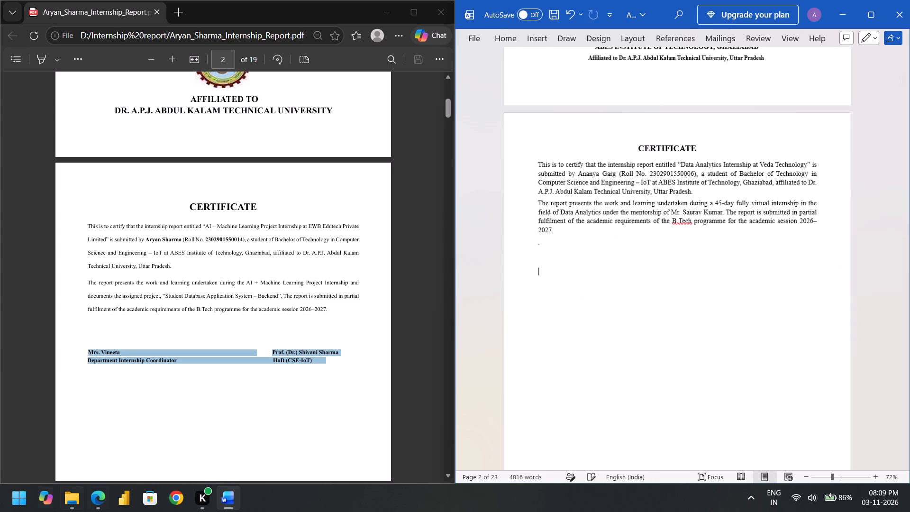
Open the Word version of the reference internship report from the Internship report folder and maximize its window.
left_click(70, 506)
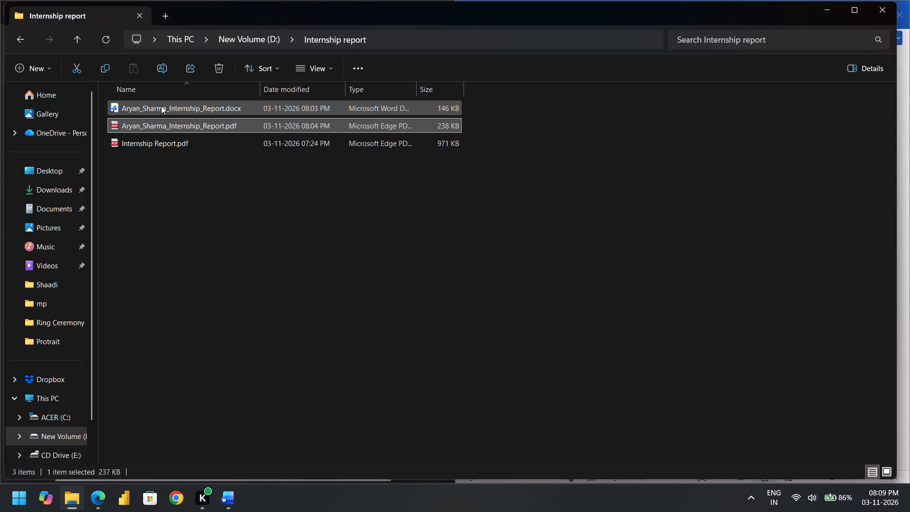
double_click(161, 106)
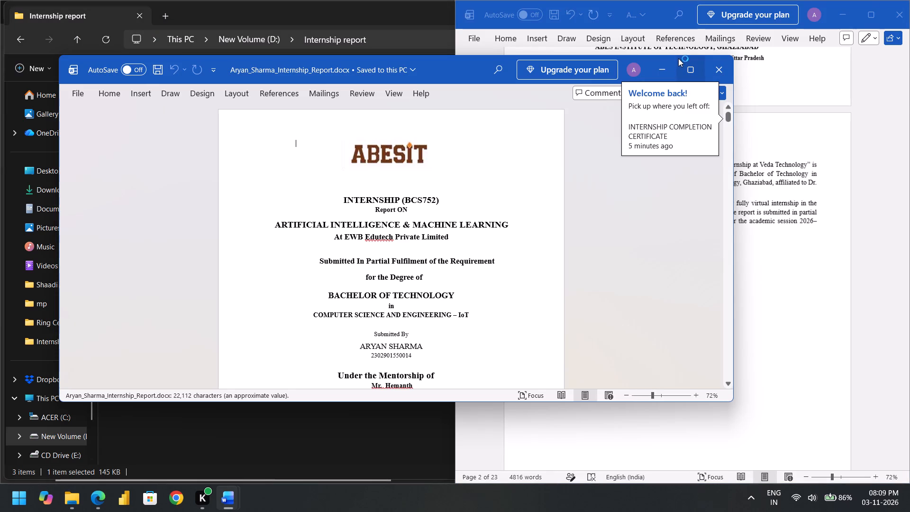
left_click(679, 65)
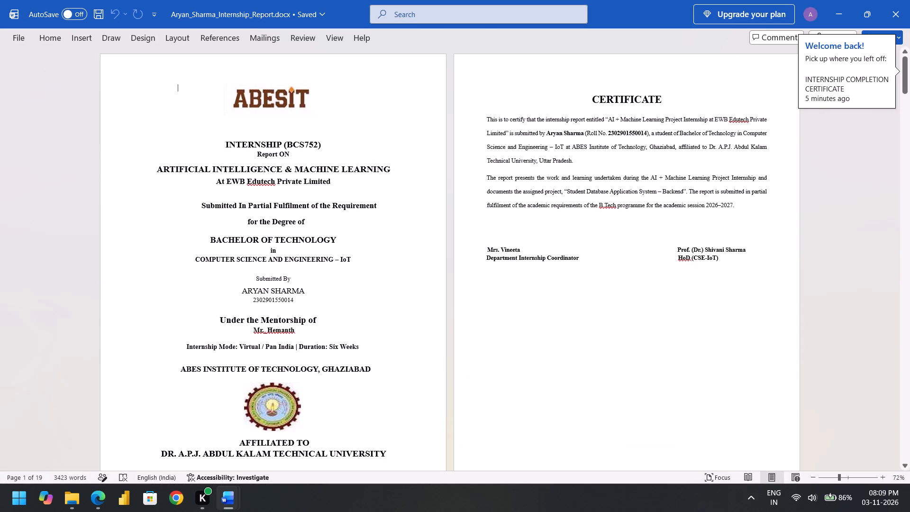
Copy the two-line signatory block from the reference Word report and paste it below the certificate text in the Data Analytics report.
left_click_drag(484, 249, 720, 263)
key("ctrl+c")
key("ctrl+c")
key("ctrl+c")
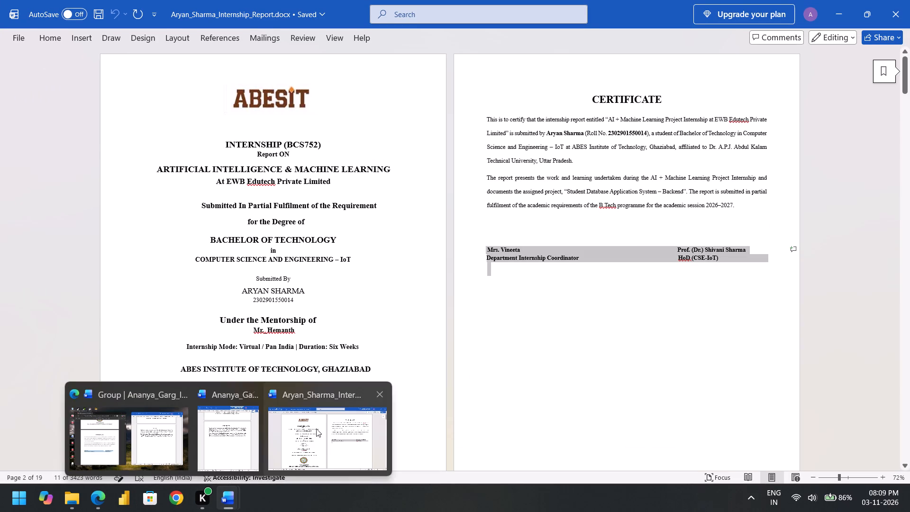
left_click(127, 432)
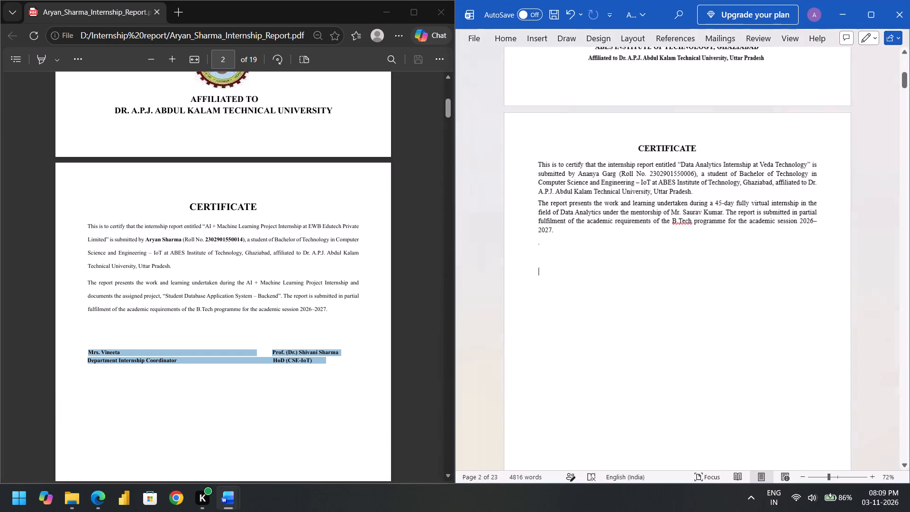
left_click(544, 272)
key("ctrl+v")
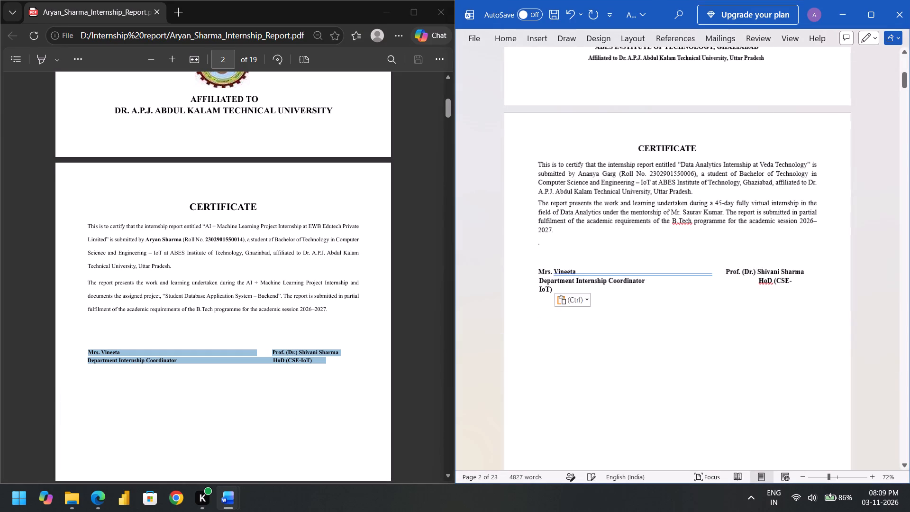
Ignore once the grammar flag after the coordinator's name in the Data Analytics report's signatory block.
left_click_drag(714, 276, 560, 269)
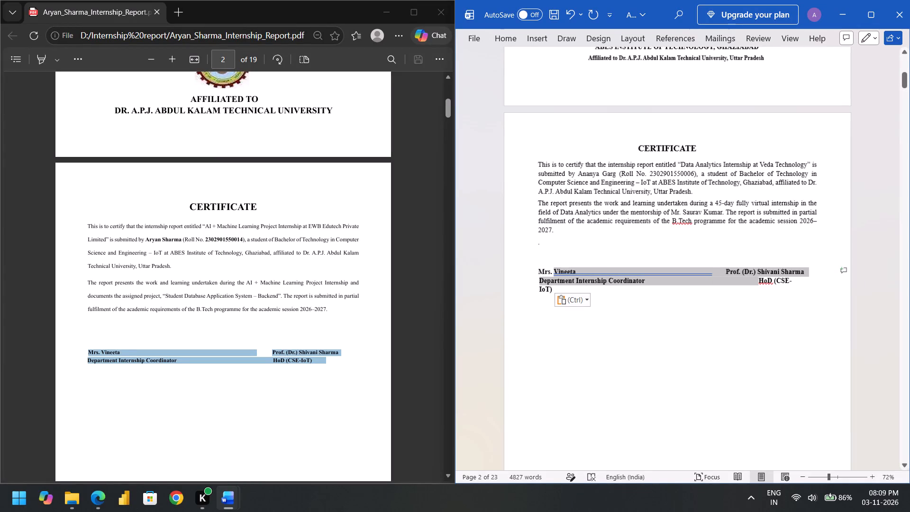
left_click_drag(560, 269, 563, 267)
left_click(578, 270)
right_click(578, 270)
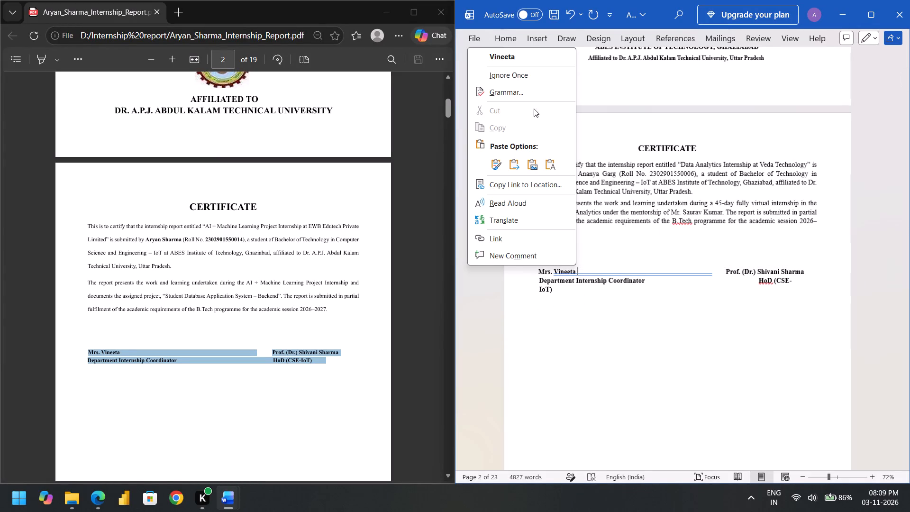
left_click(522, 76)
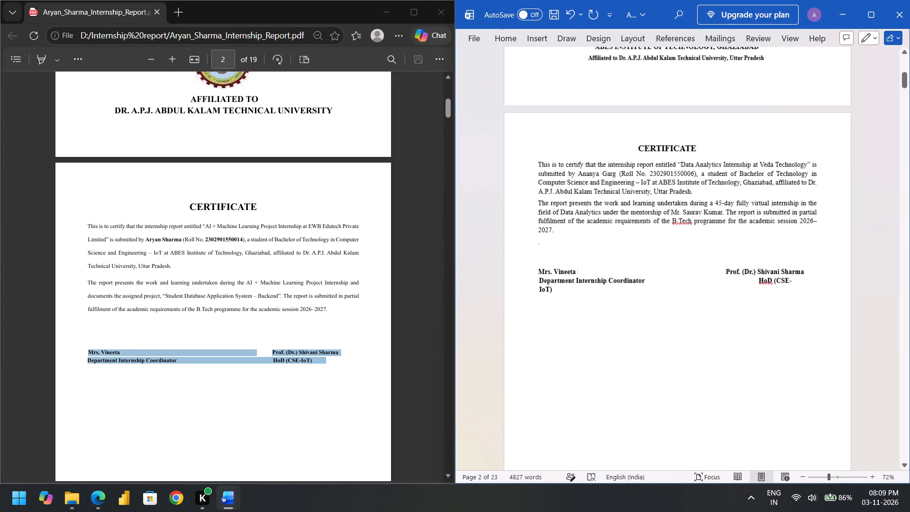
Set the font size of the signatory block to 12 in the reference Word report.
left_click(355, 363)
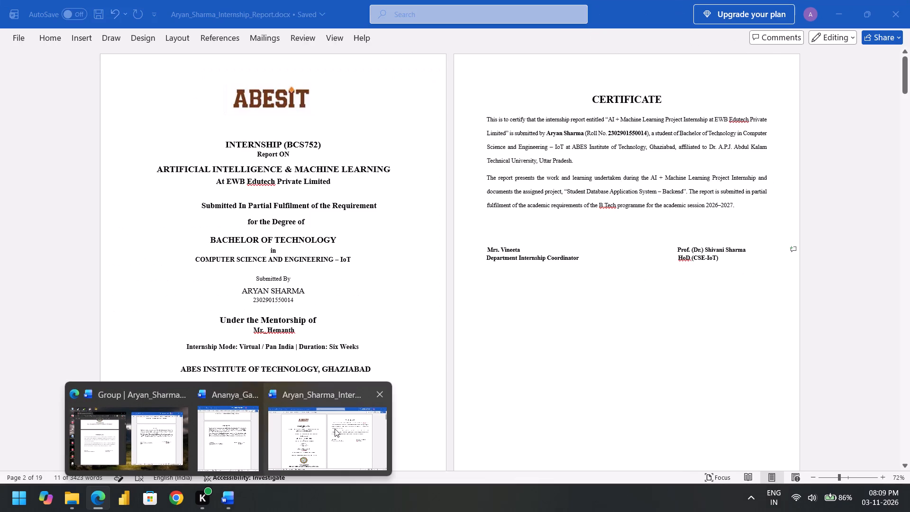
left_click(335, 429)
right_click(491, 255)
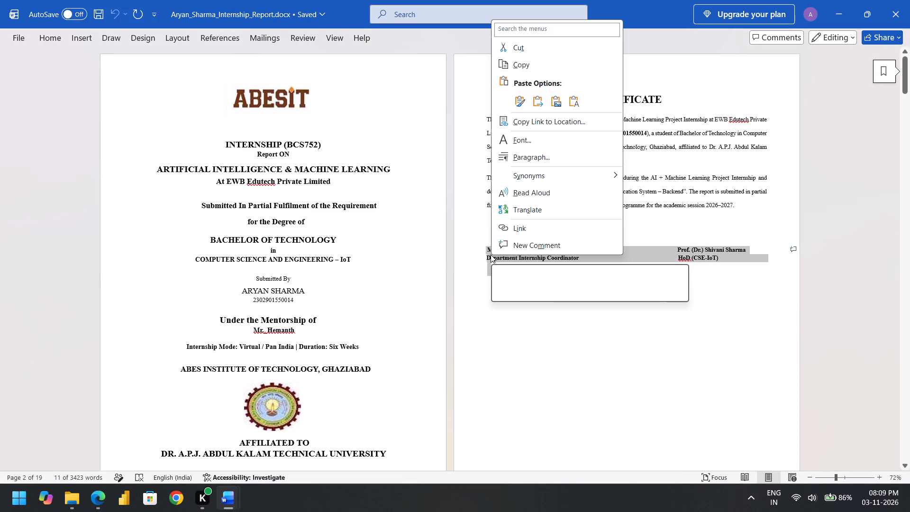
left_click(489, 347)
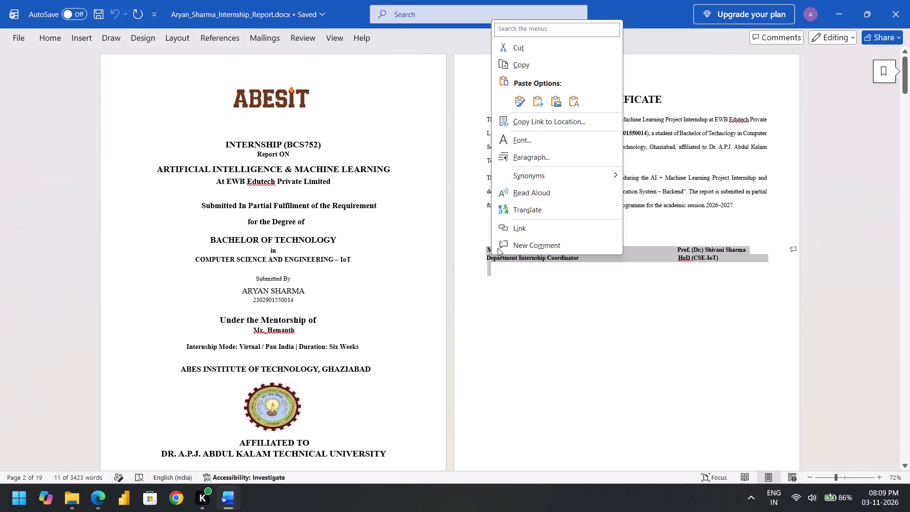
right_click(497, 248)
left_click(583, 270)
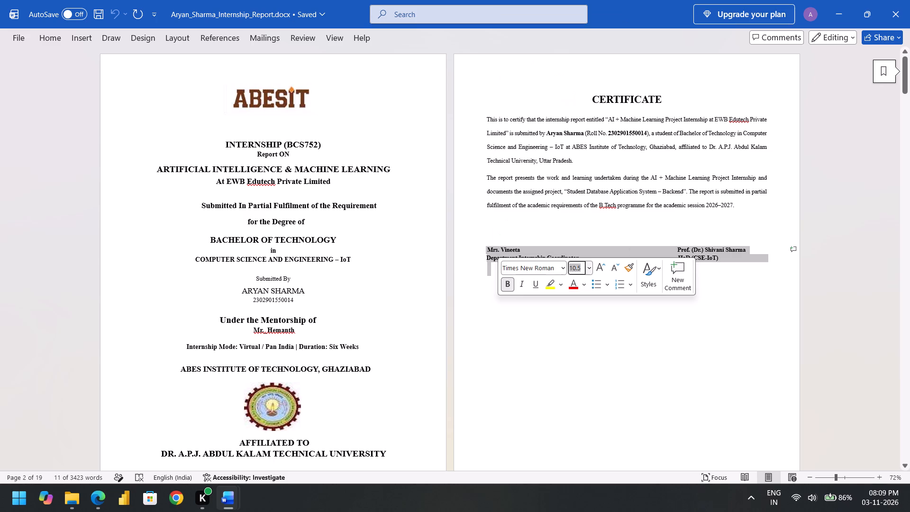
key("BackSpace")
type("12")
key("Return")
left_click(563, 325)
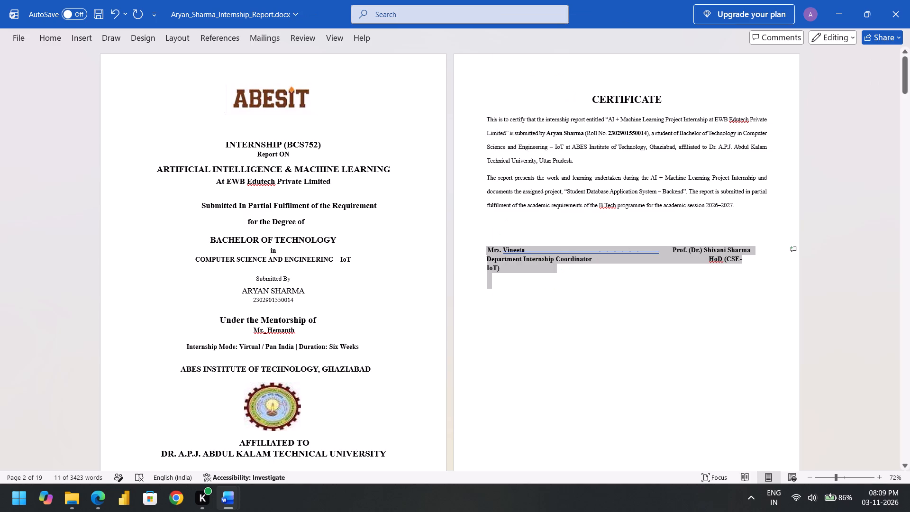
Ignore once the grammar flag after the coordinator's name in the reference Word report's signatory block.
left_click(579, 249)
right_click(579, 249)
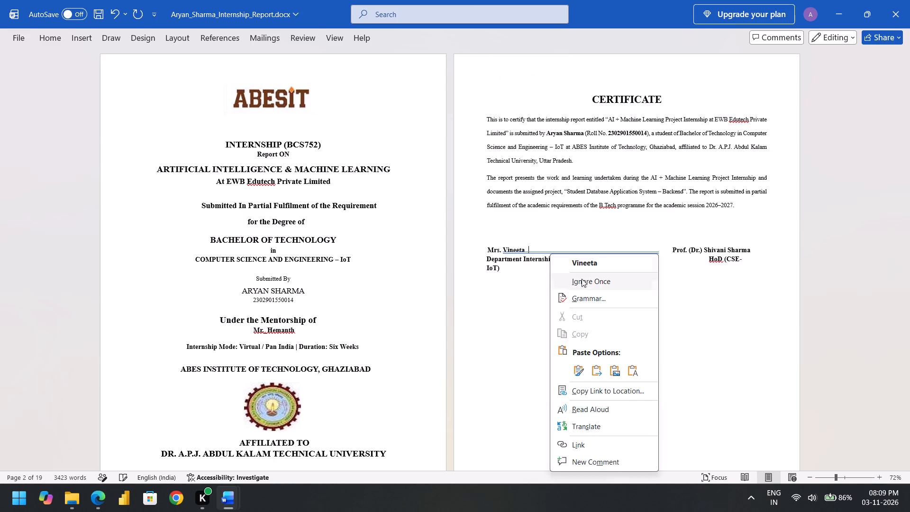
left_click(583, 274)
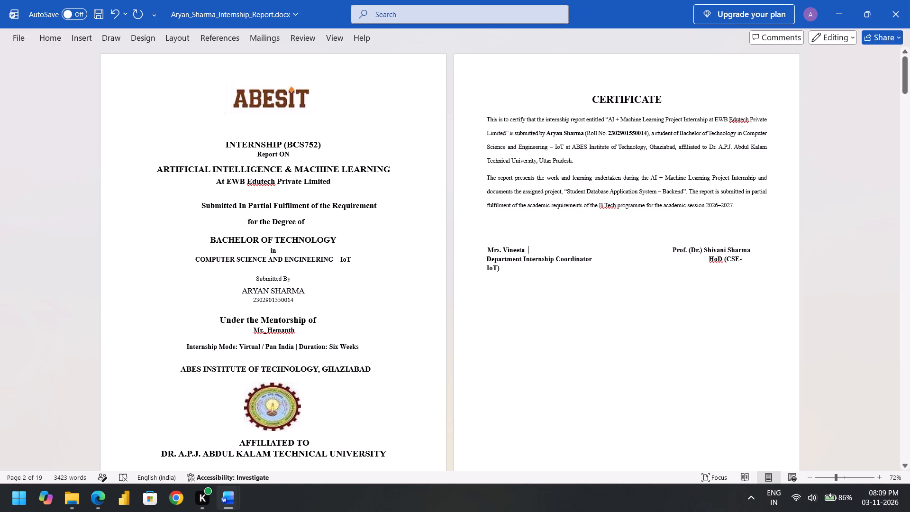
Remove the extra spaces before "HoD (CSE-IoT)" so it lines up beneath the department head's name in the reference Word report.
left_click(709, 260)
key("BackSpace")
key("BackSpace")
key("BackSpace")
key("BackSpace")
key("BackSpace")
key("BackSpace")
key("BackSpace")
key("BackSpace")
key("BackSpace")
key("BackSpace")
key("BackSpace")
key("BackSpace")
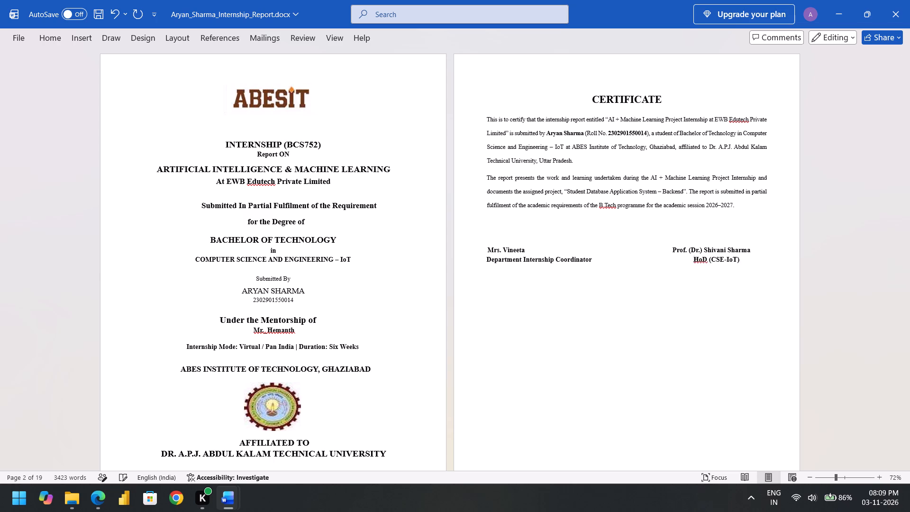
key("BackSpace")
key("BackSpace")
key("BackSpace")
key("BackSpace")
key("BackSpace")
key("BackSpace")
key("BackSpace")
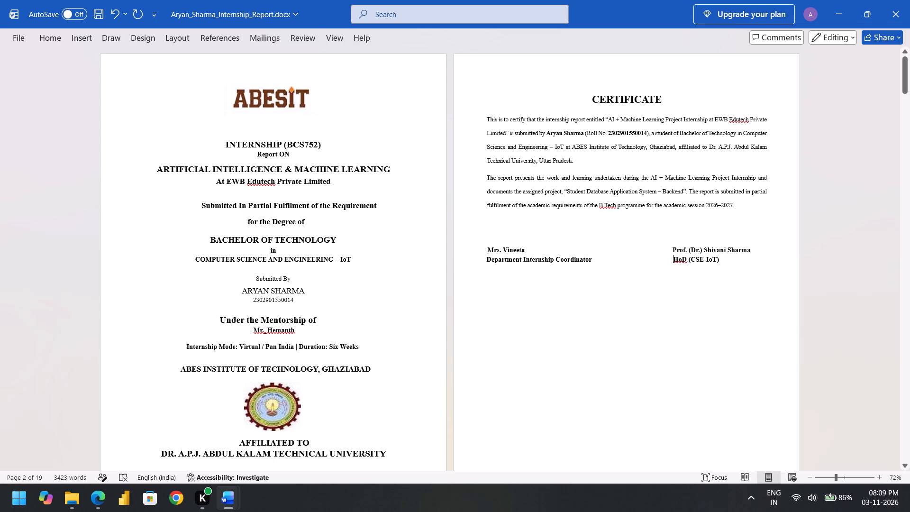
Remove the extra spaces before "HoD (CSE-IoT)" so it sits on one line beneath the department head's name in the Data Analytics report.
left_click(77, 500)
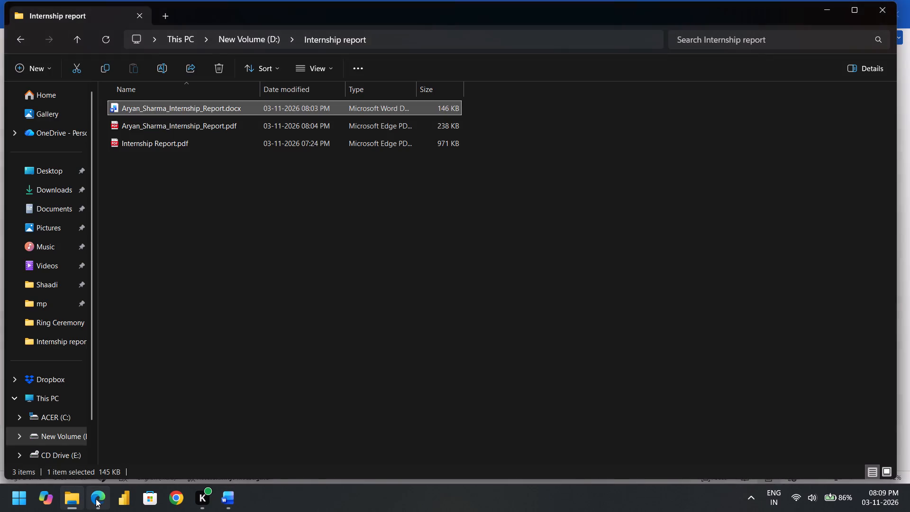
left_click(96, 499)
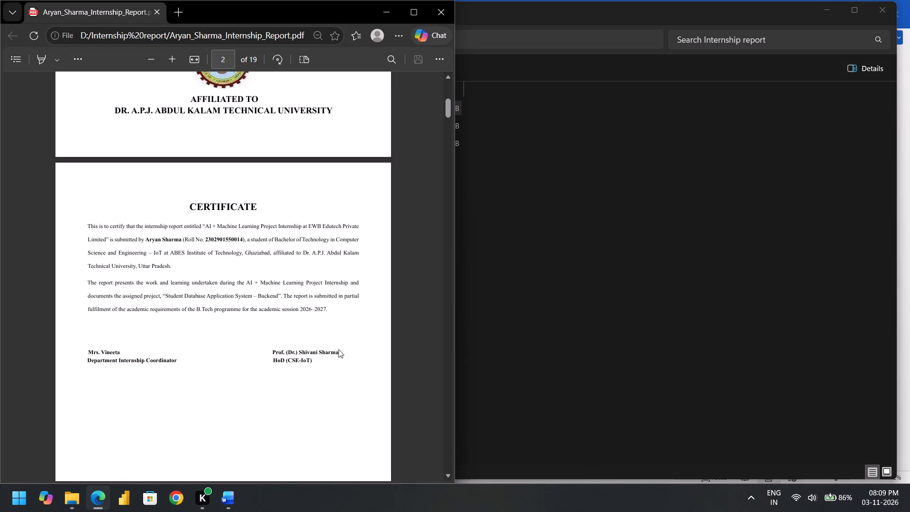
left_click(146, 437)
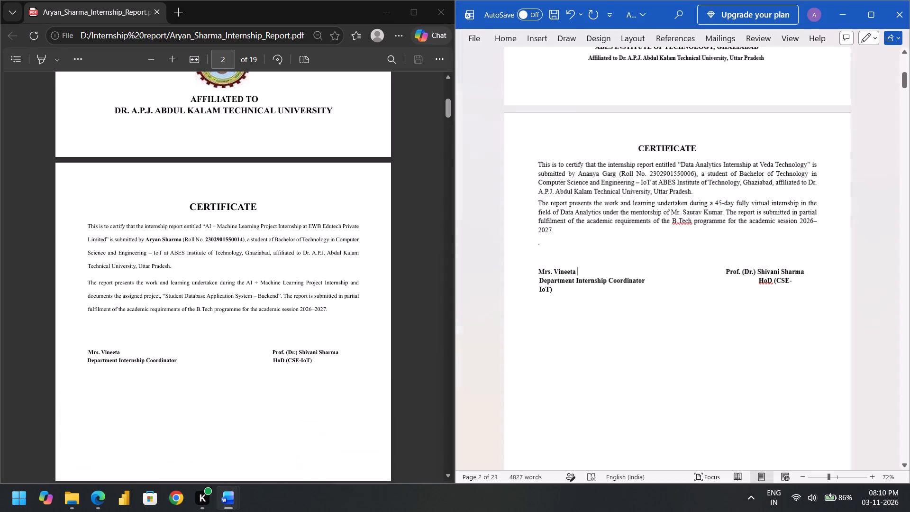
left_click(759, 285)
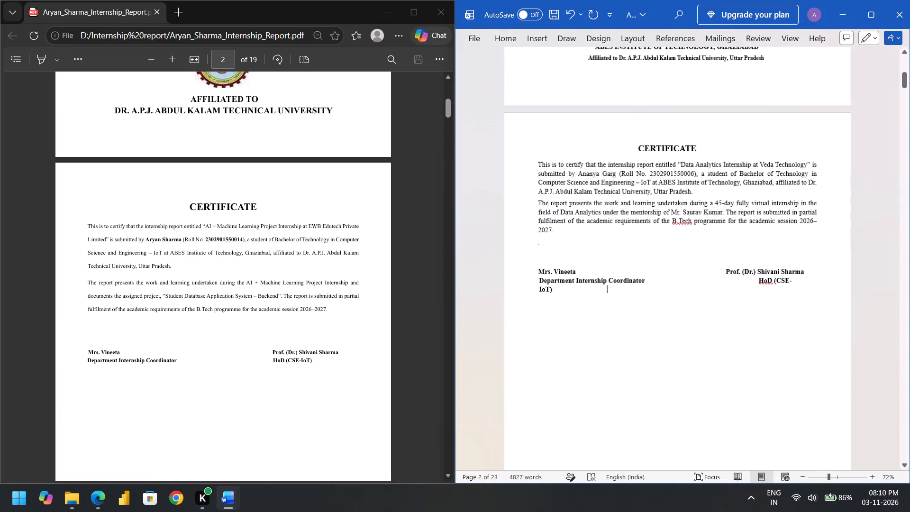
left_click(758, 280)
key("BackSpace")
key("BackSpace")
key("BackSpace")
key("BackSpace")
key("BackSpace")
key("BackSpace")
key("BackSpace")
key("BackSpace")
key("BackSpace")
key("BackSpace")
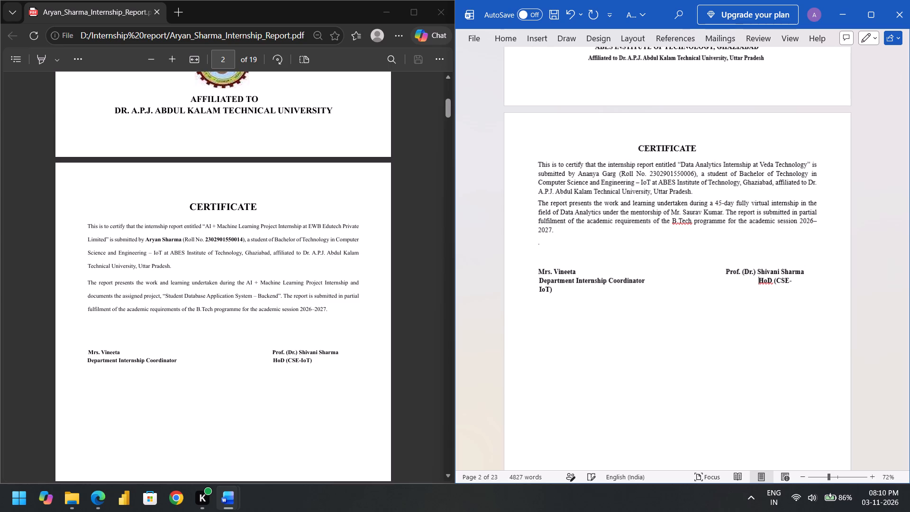
key("BackSpace")
key("BackSpace")
key("BackSpace")
key("BackSpace")
key("BackSpace")
key("BackSpace")
key("BackSpace")
key("BackSpace")
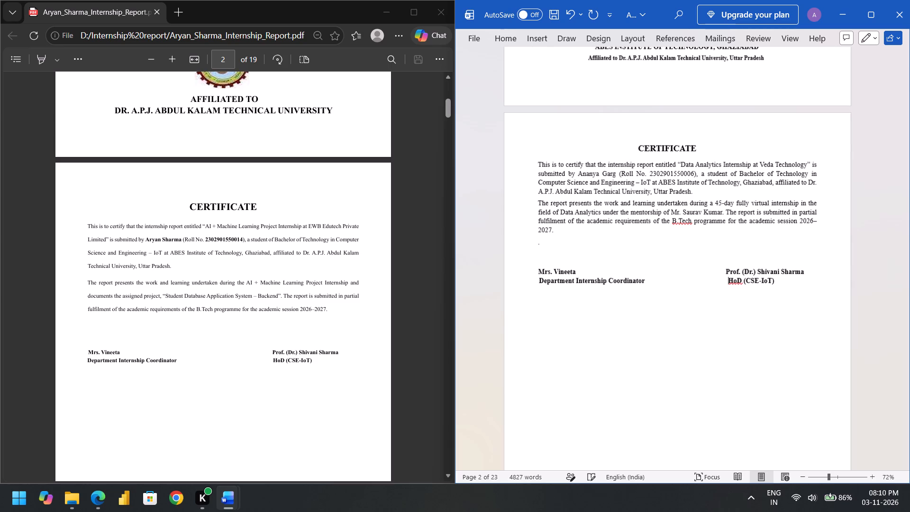
key("BackSpace")
left_click_drag(536, 270, 779, 283)
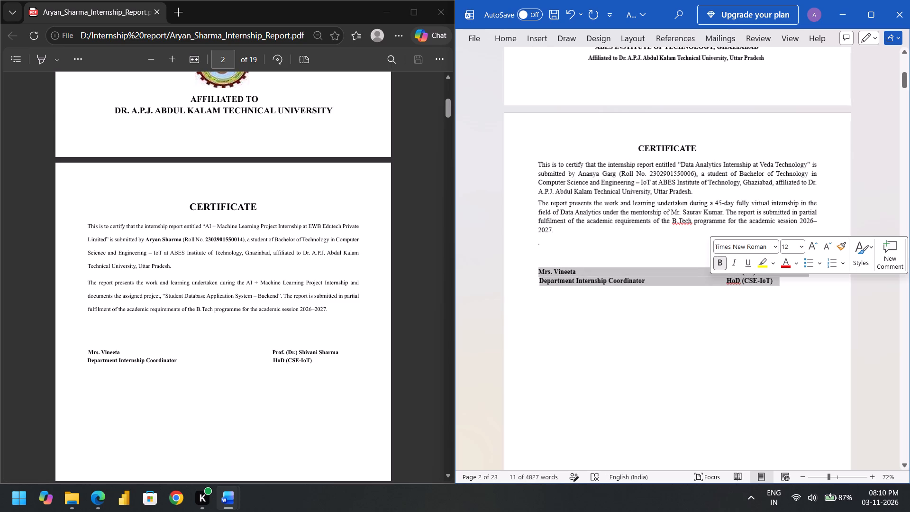
left_click(689, 311)
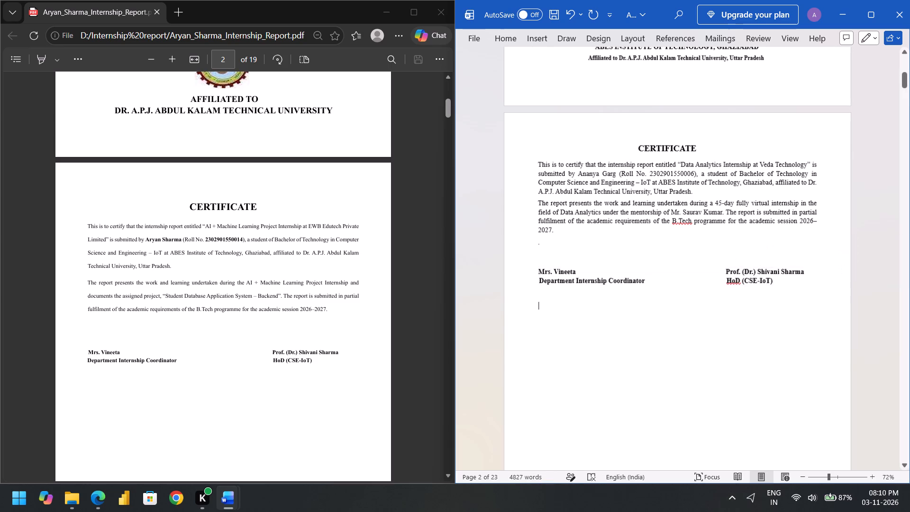
Close the reference report's PDF and maximise the Data Analytics report window.
scroll(689, 311, "down", 10)
scroll(689, 311, "up", 1)
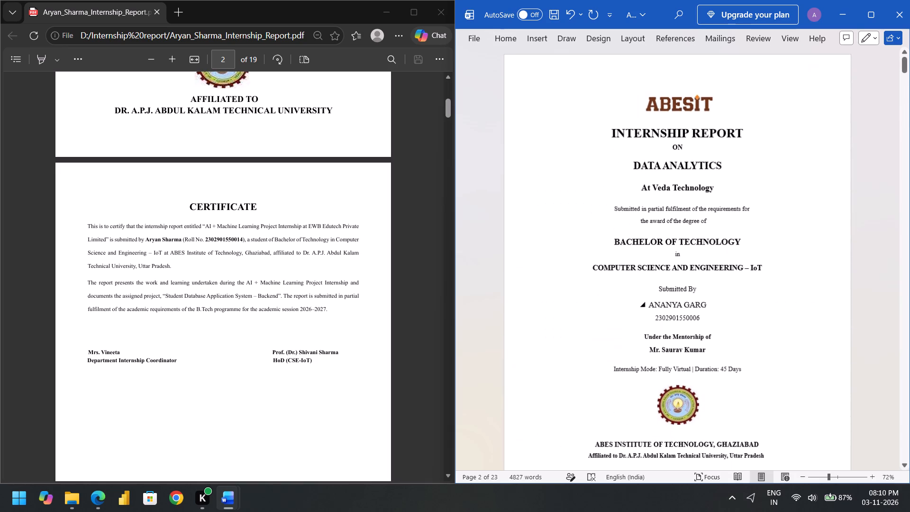
left_click(439, 11)
left_click(859, 16)
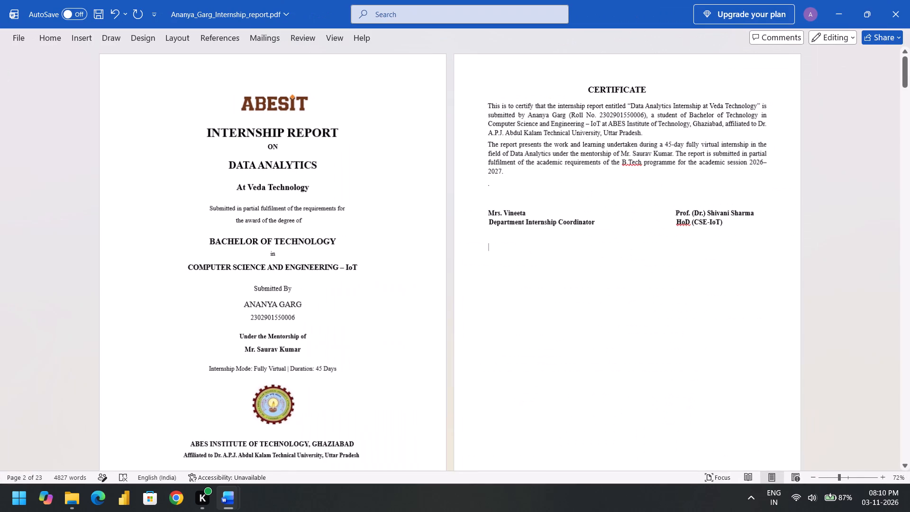
Save the Data Analytics report as a PDF in the "Internship report" folder on New Volume (D:), keeping the proposed file name.
key("ctrl+s")
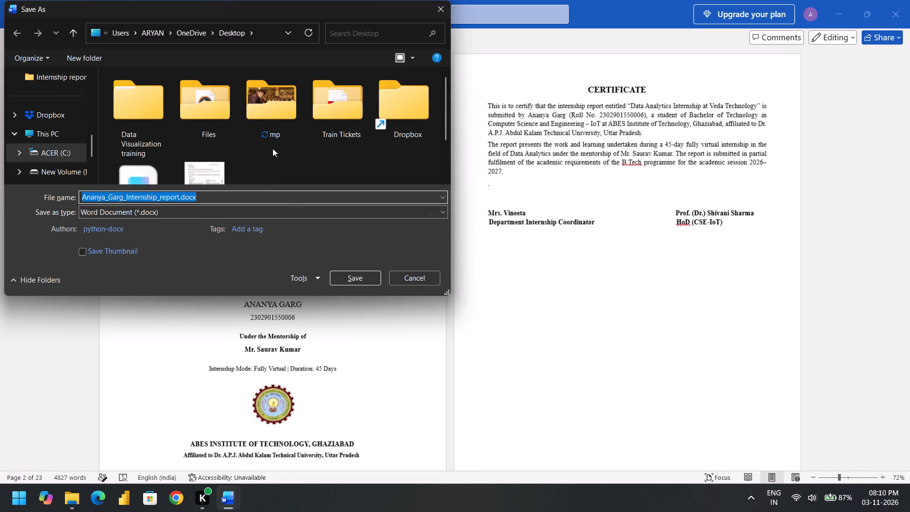
scroll(273, 148, "down", 2)
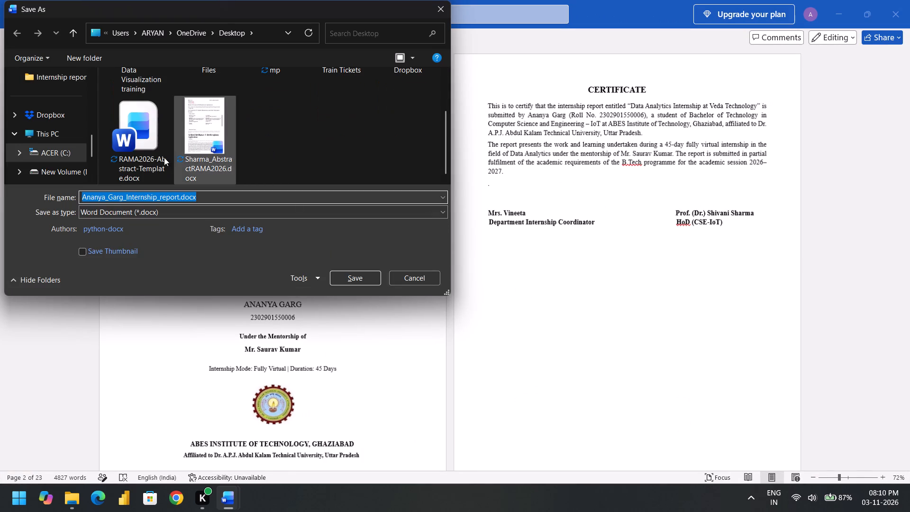
left_click(64, 167)
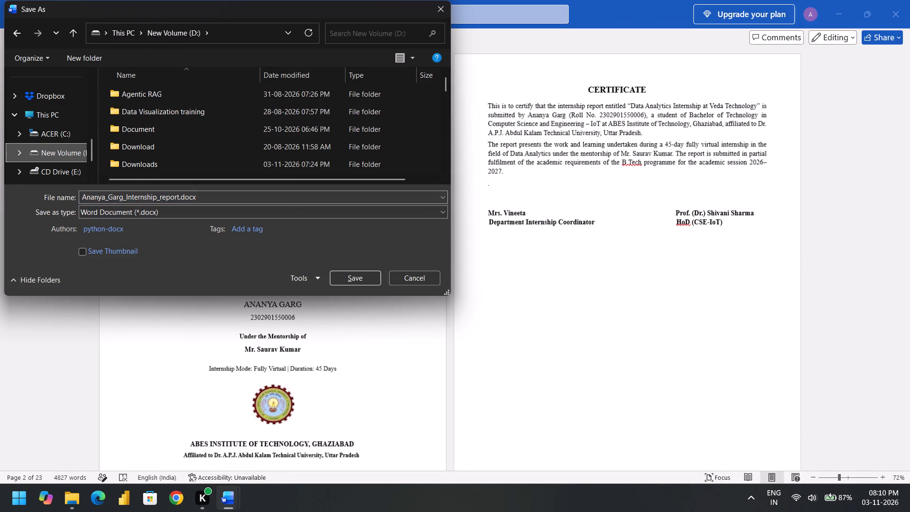
left_click(153, 210)
left_click(118, 280)
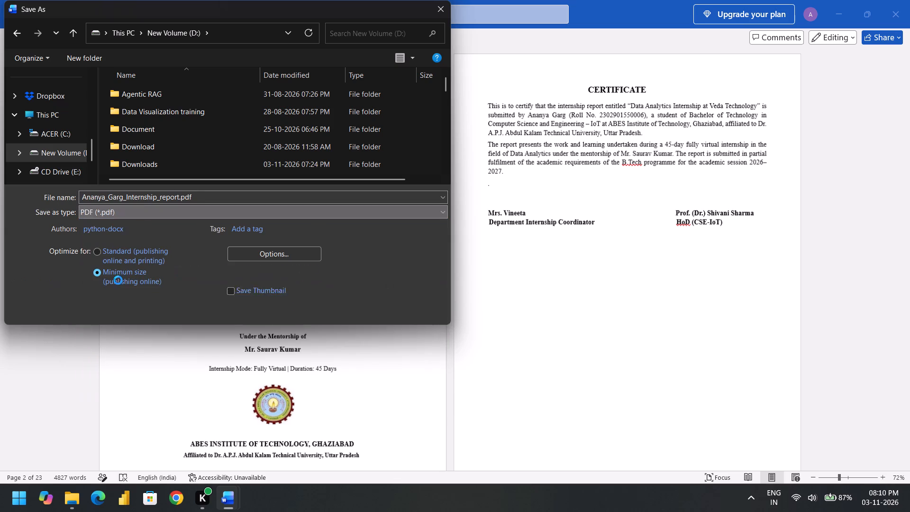
scroll(184, 132, "down", 2)
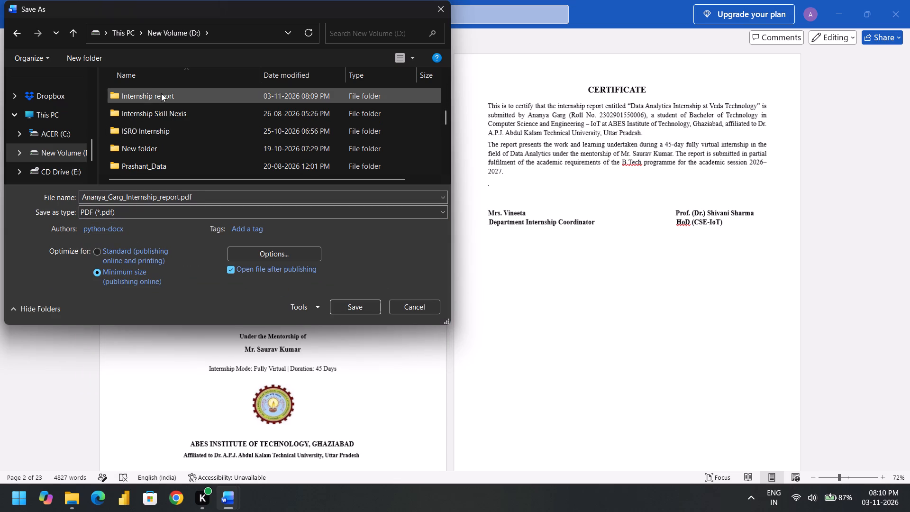
double_click(161, 93)
left_click(357, 311)
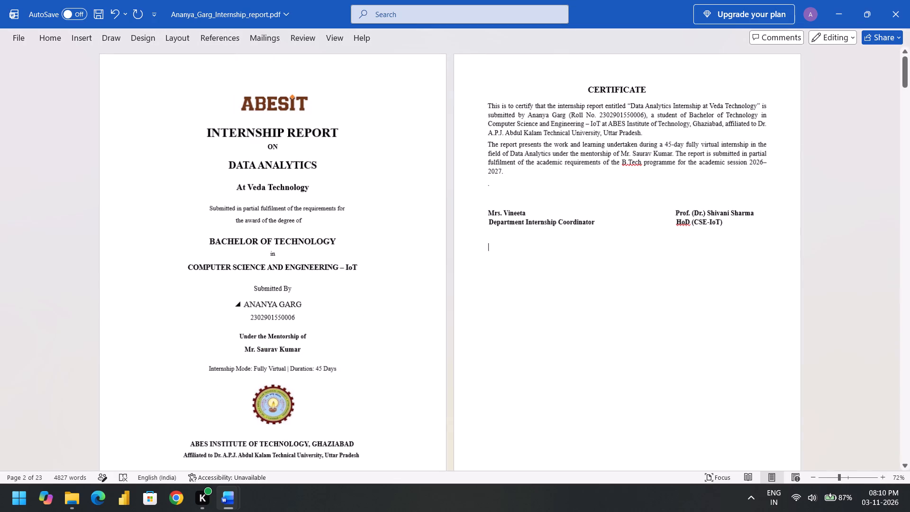
Review the cover and certificate pages in the exported Data Analytics PDF, and close it.
scroll(357, 311, "down", 6)
scroll(357, 311, "up", 2)
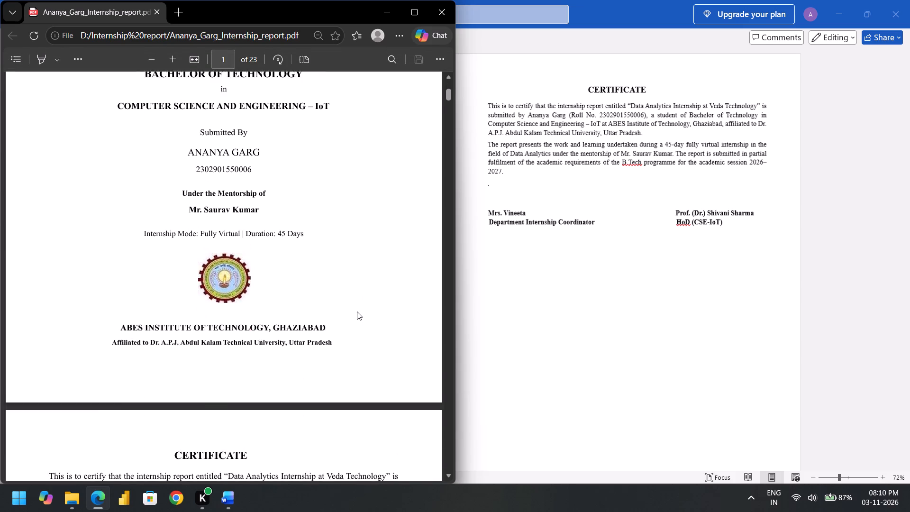
scroll(357, 311, "up", 4)
scroll(357, 311, "down", 7)
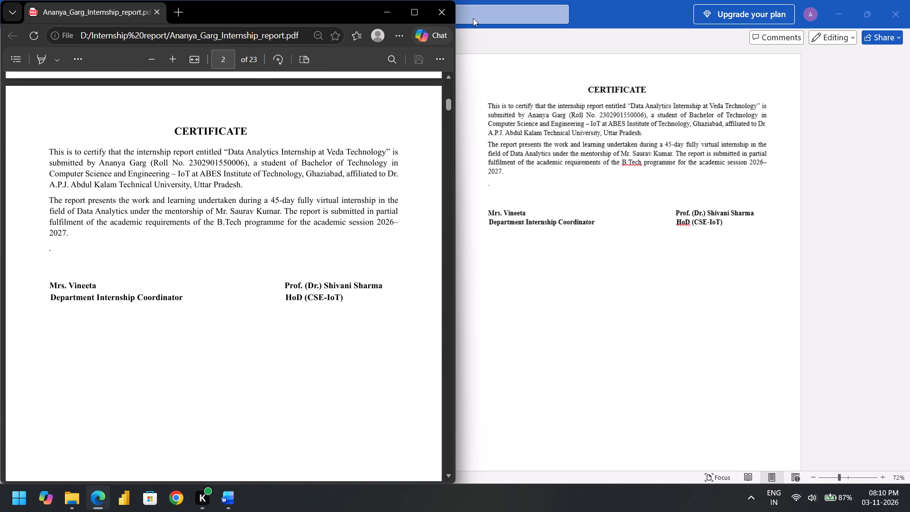
left_click(437, 11)
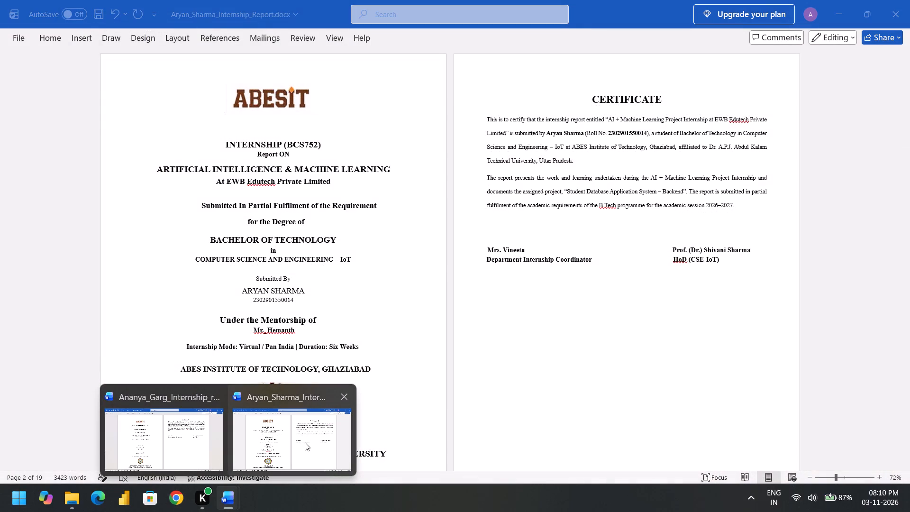
Shorten the cover page title of the Data Analytics report to "INTERNSHIP".
left_click(205, 453)
left_click(342, 130)
key("BackSpace")
key("BackSpace")
key("BackSpace")
key("BackSpace")
key("BackSpace")
key("BackSpace")
key("BackSpace")
key("BackSpace")
key("BackSpace")
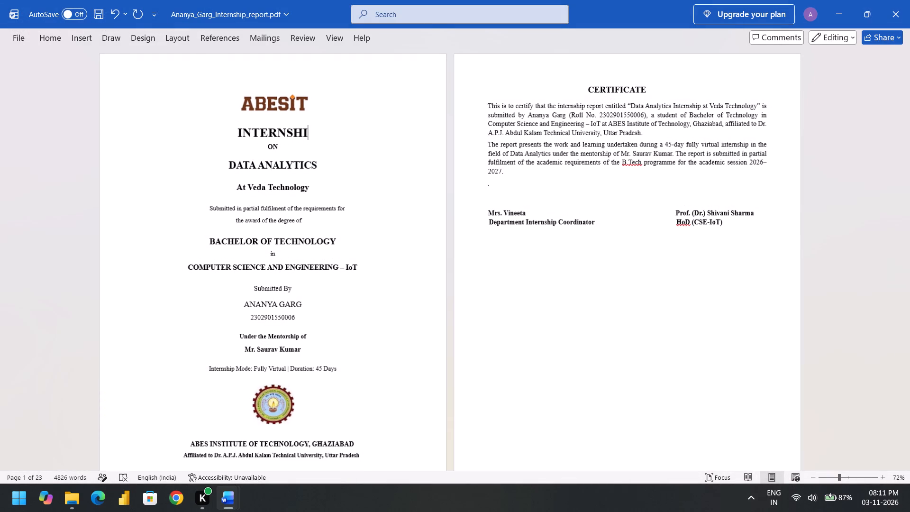
key("t")
key("BackSpace")
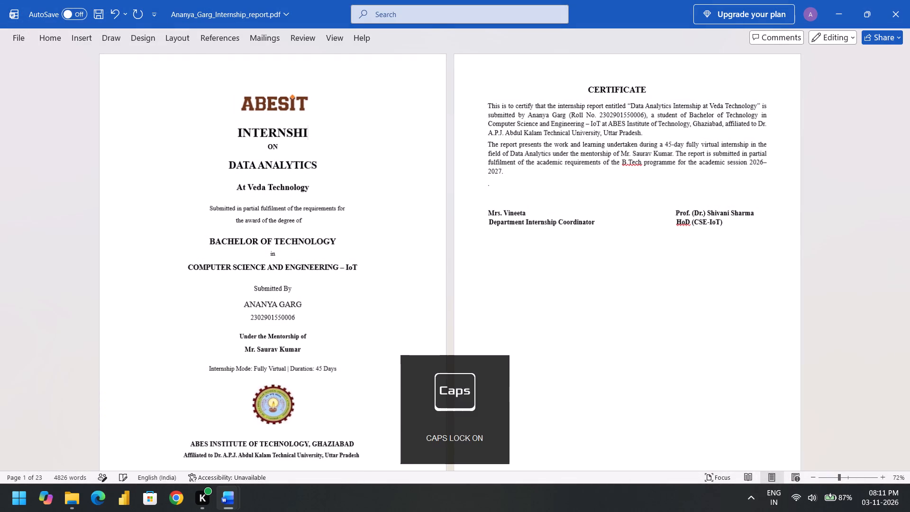
key("p")
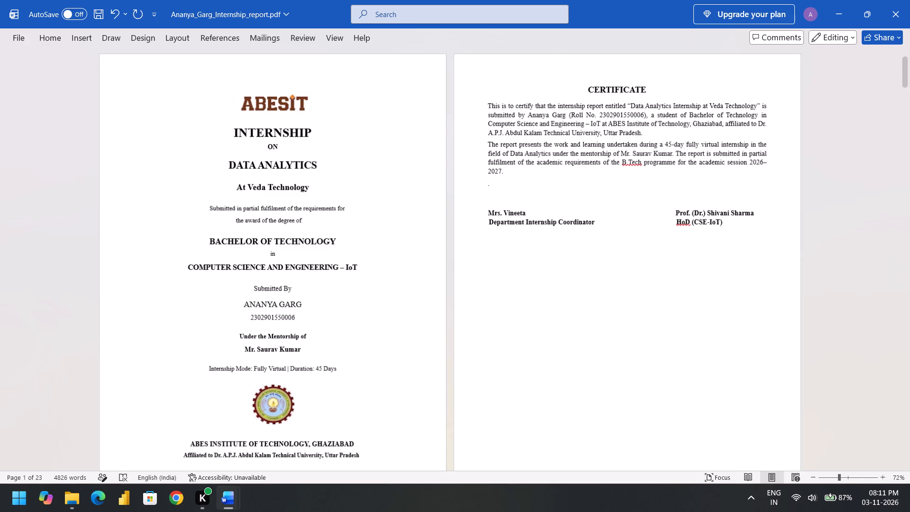
Place the reference Word report side by side with the Data Analytics report.
left_click(287, 432)
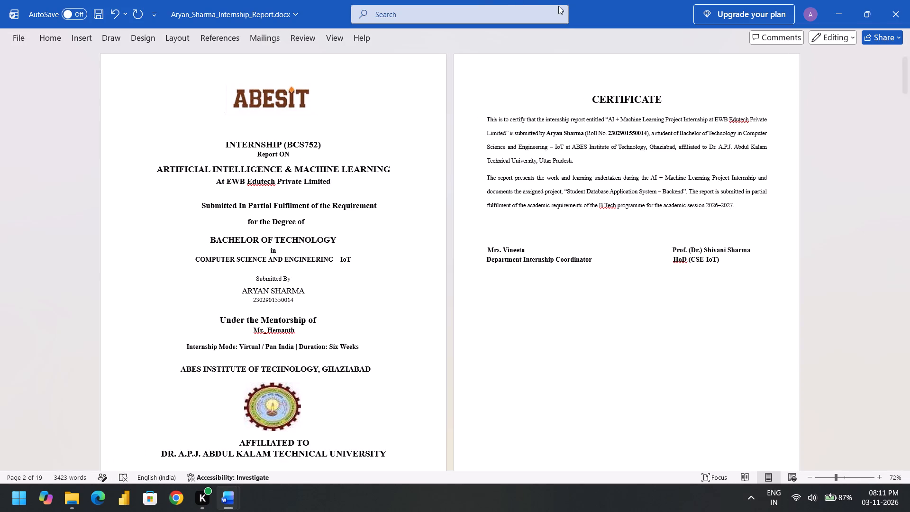
left_click_drag(603, 12, 307, 46)
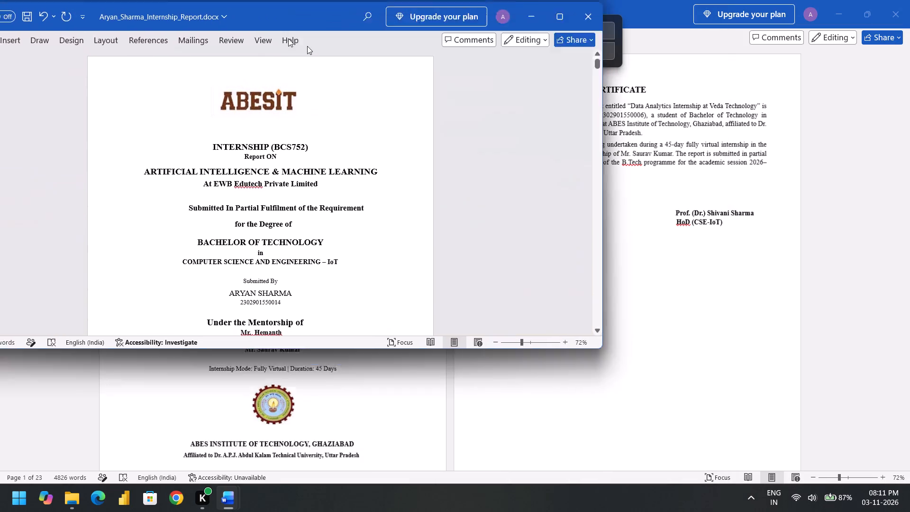
left_click_drag(307, 46, 313, 46)
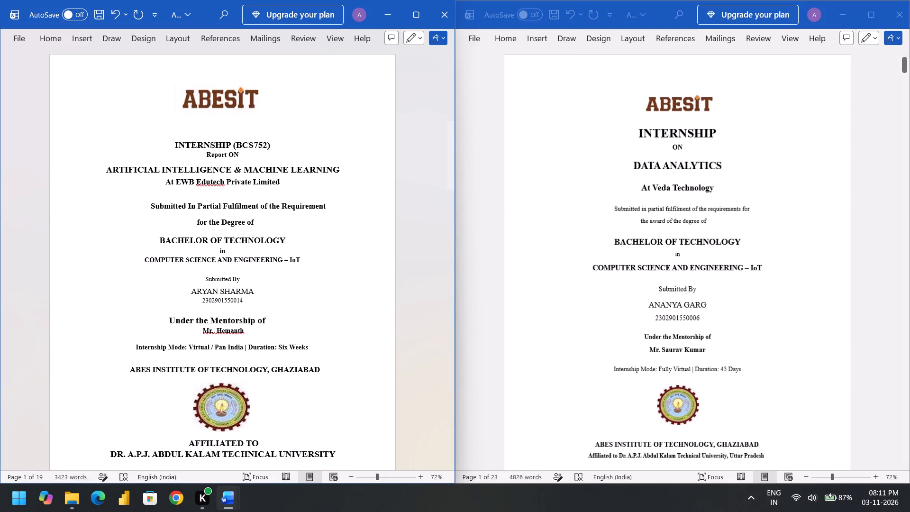
Add "(BCS752)" directly after "INTERNSHIP" in the Data Analytics report's cover title.
left_click(666, 146)
left_click(675, 147)
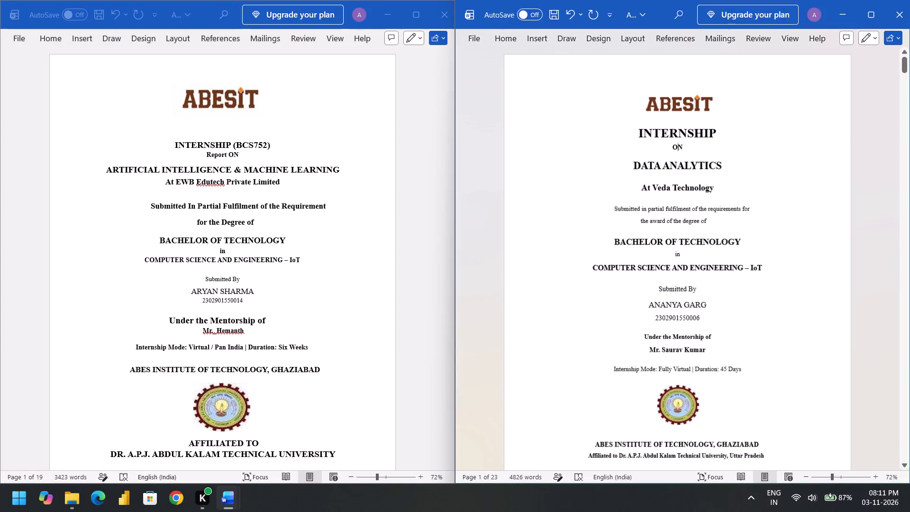
left_click(719, 131)
type("()")
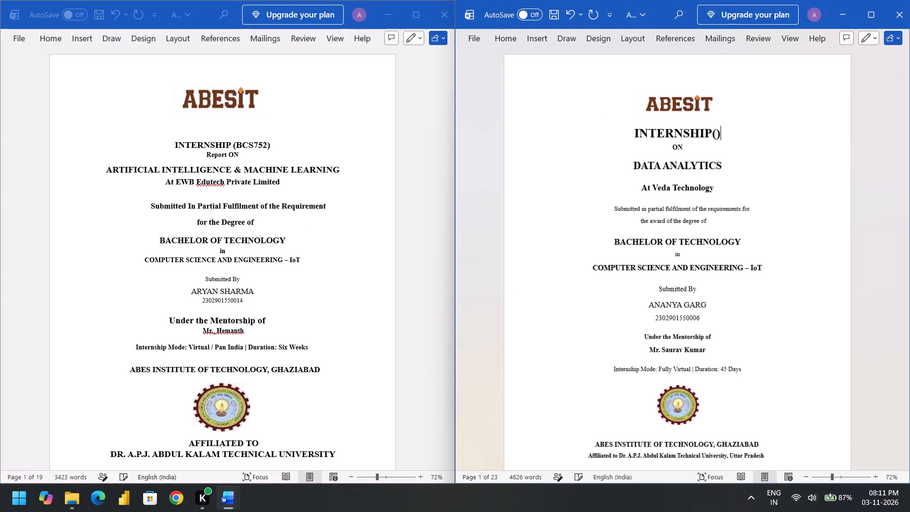
key("Down")
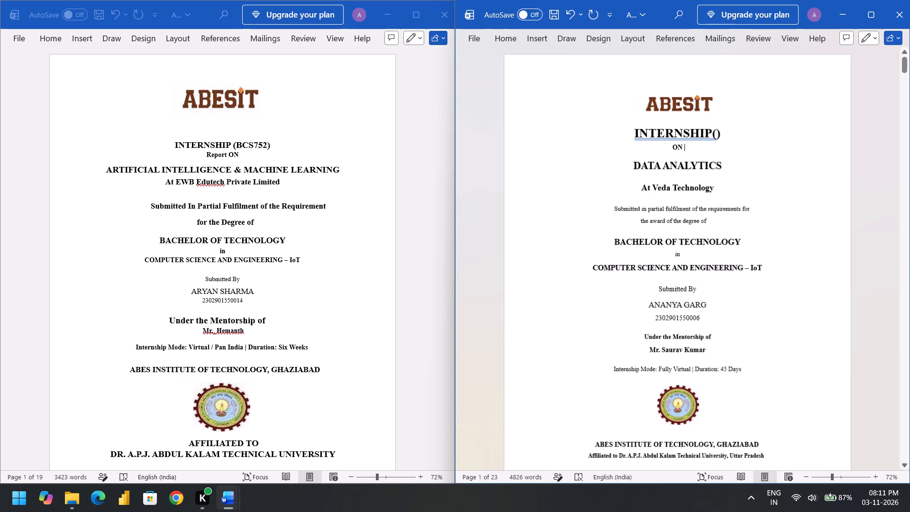
left_click(719, 134)
key("Left")
key("b")
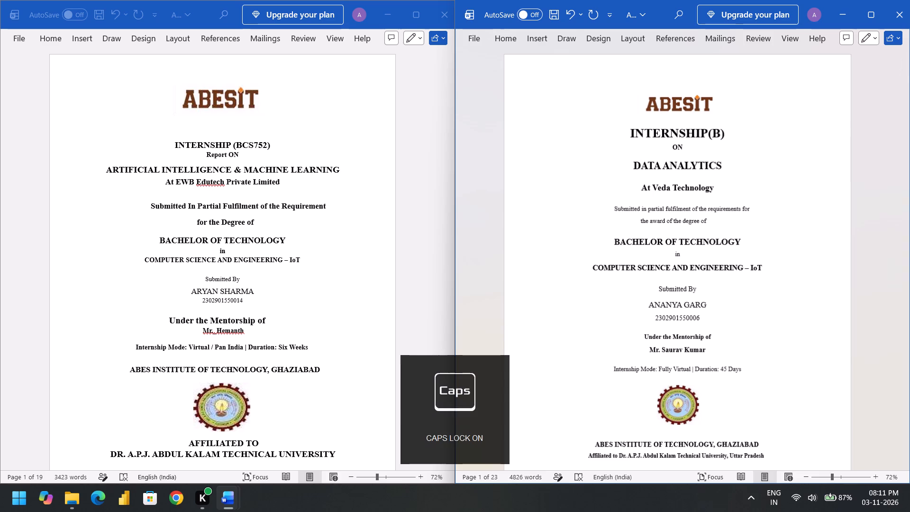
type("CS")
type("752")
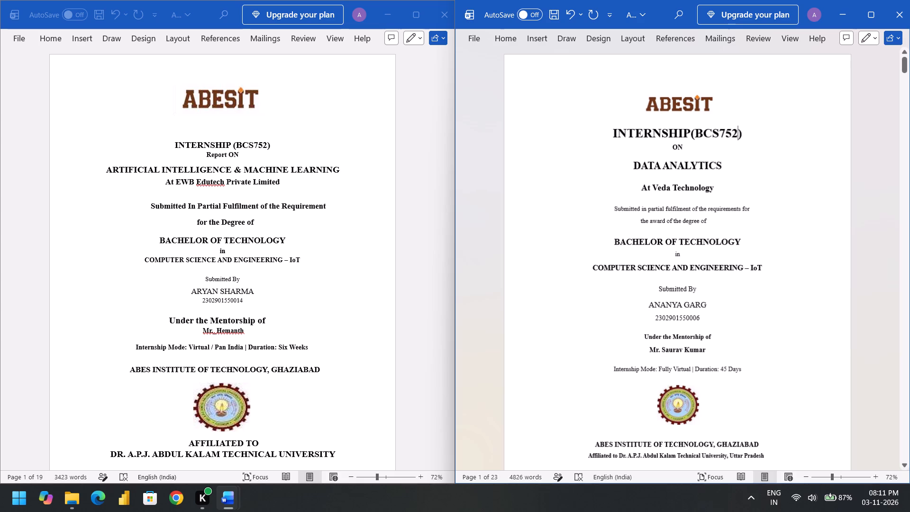
Set the cover title "INTERNSHIP(BCS752)" in the Data Analytics report to 16 pt, checking it against the reference cover's title.
left_click(271, 146)
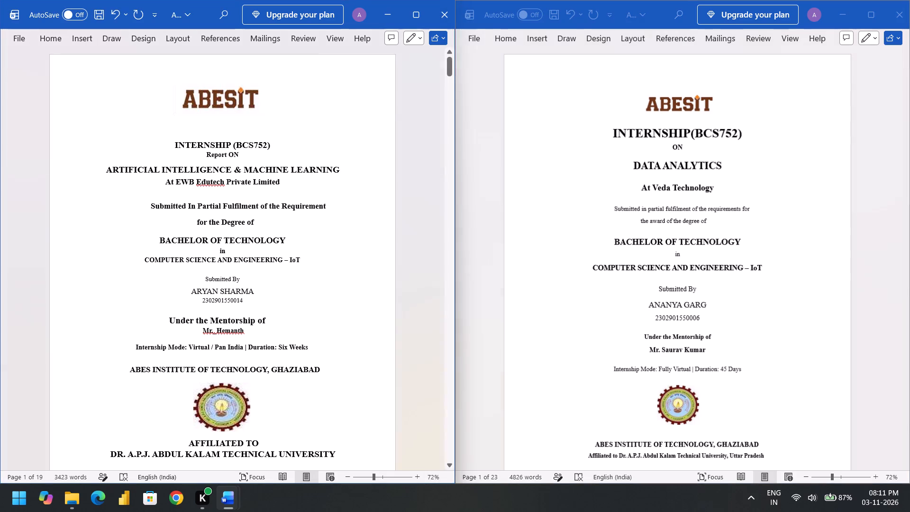
left_click_drag(271, 146, 192, 144)
left_click(297, 150)
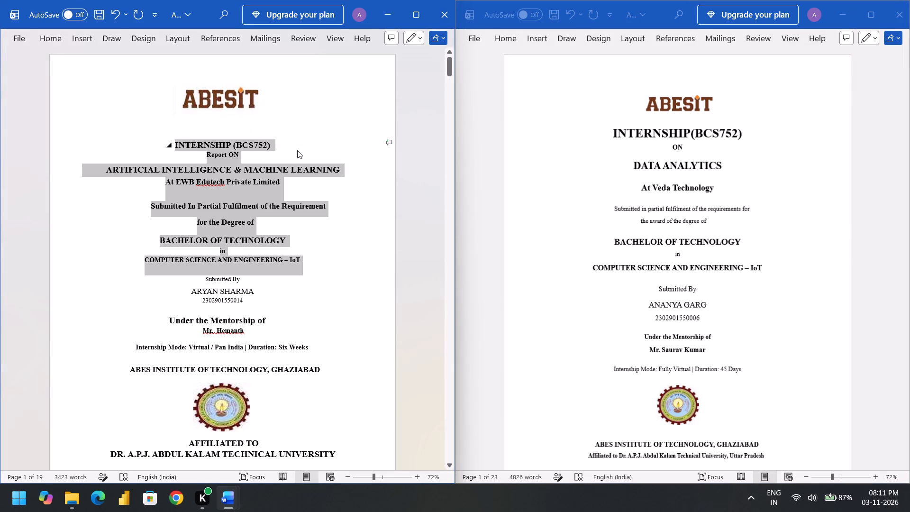
left_click_drag(273, 147, 190, 144)
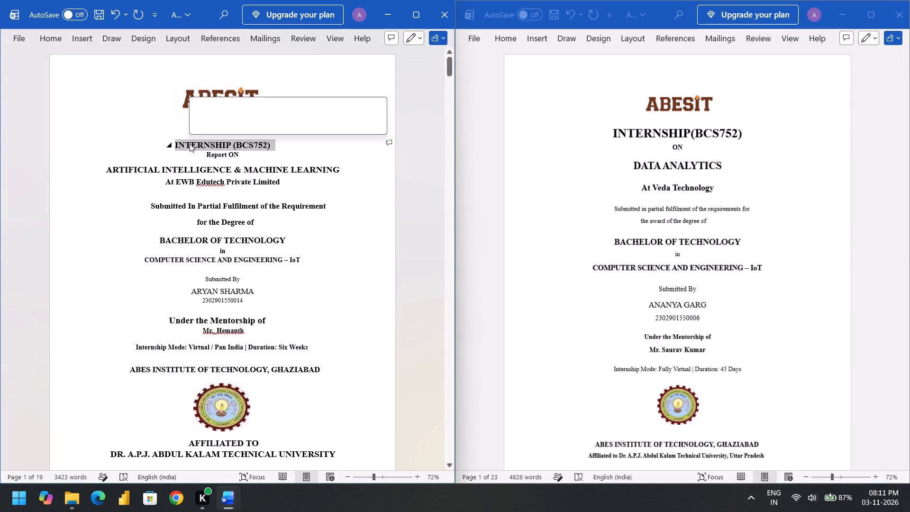
left_click(741, 133)
left_click_drag(741, 133, 721, 132)
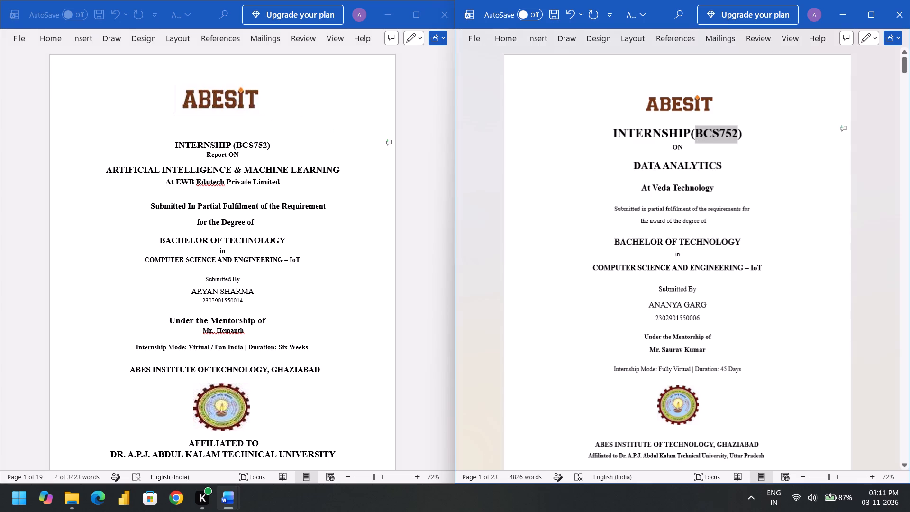
left_click_drag(721, 132, 629, 134)
left_click(740, 136)
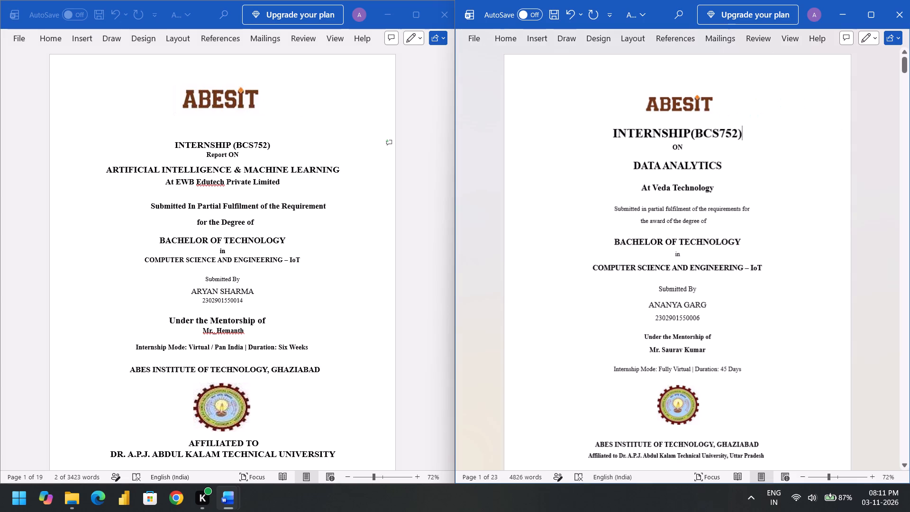
left_click_drag(740, 136, 643, 138)
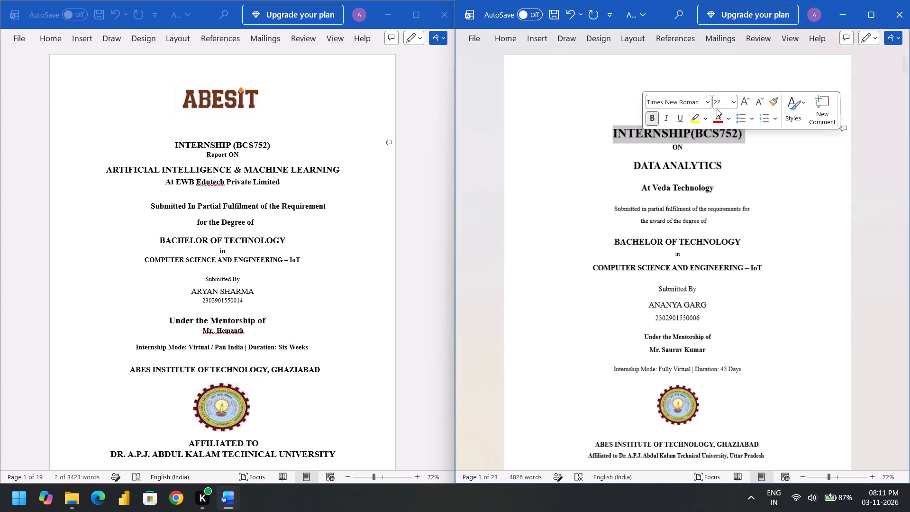
left_click(723, 104)
key("BackSpace")
type("16")
key("Return")
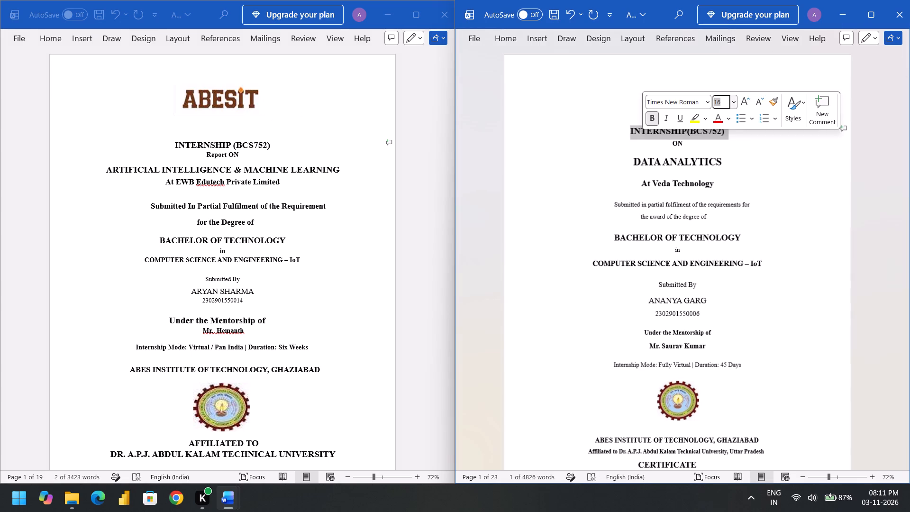
left_click(761, 194)
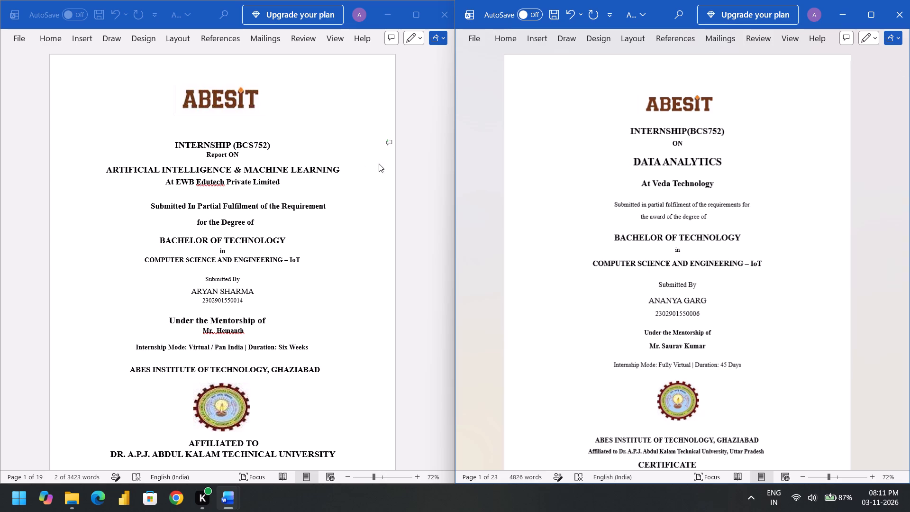
Check the formatting of the "ARTIFICIAL INTELLIGENCE & MACHINE LEARNING" line on the reference cover.
left_click(340, 170)
left_click_drag(340, 170, 299, 172)
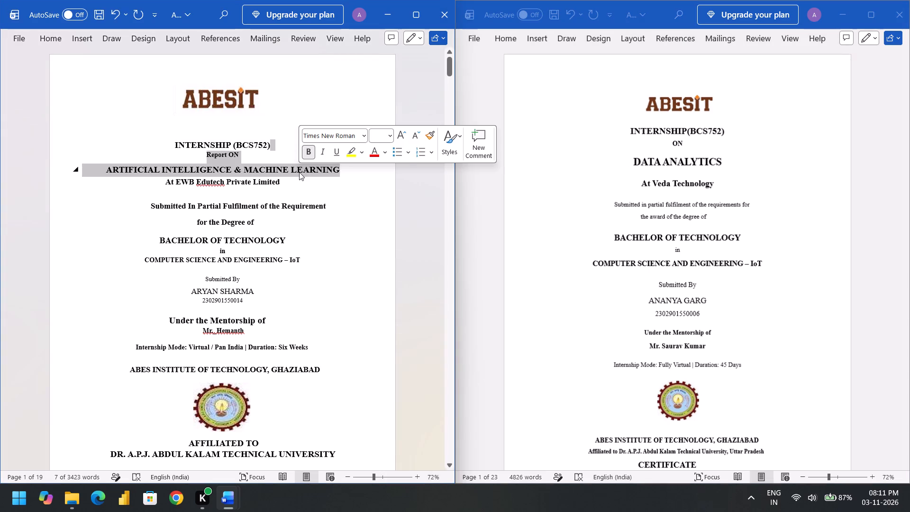
left_click(403, 178)
left_click_drag(338, 169, 310, 170)
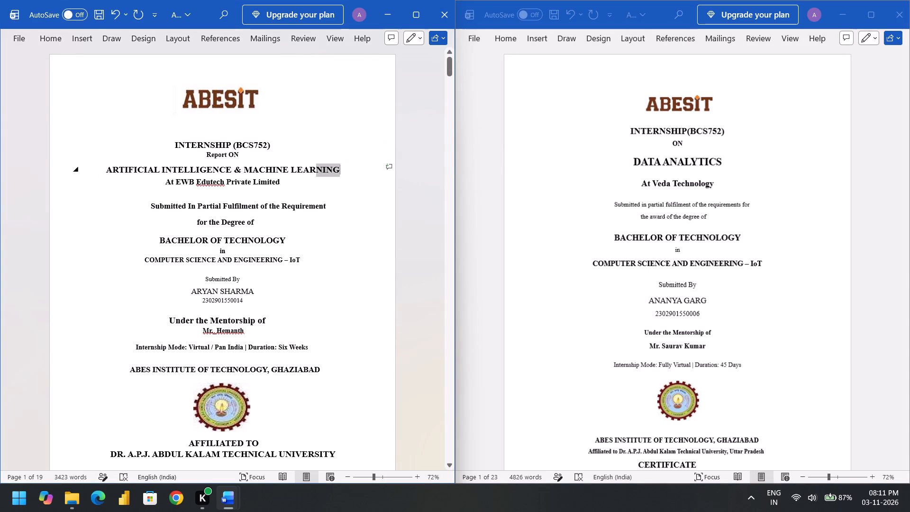
left_click_drag(310, 170, 300, 170)
left_click(445, 193)
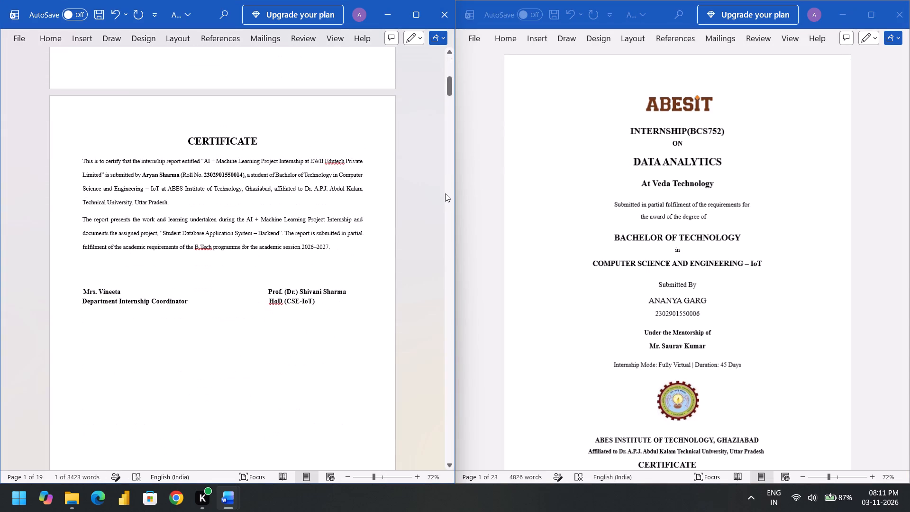
scroll(348, 204, "up", 6)
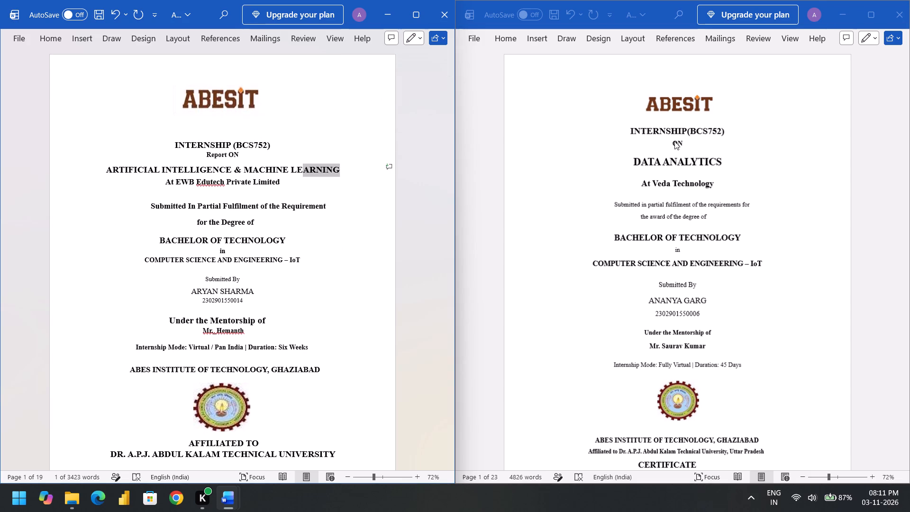
Insert "Report" before "ON" on the Data Analytics cover so the line reads "Report ON".
left_click(674, 141)
left_click(673, 142)
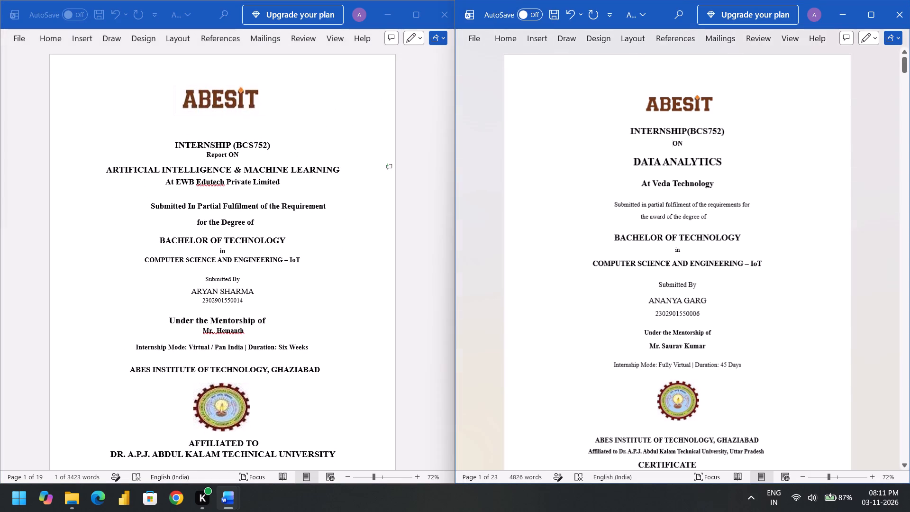
type("eort")
key("space")
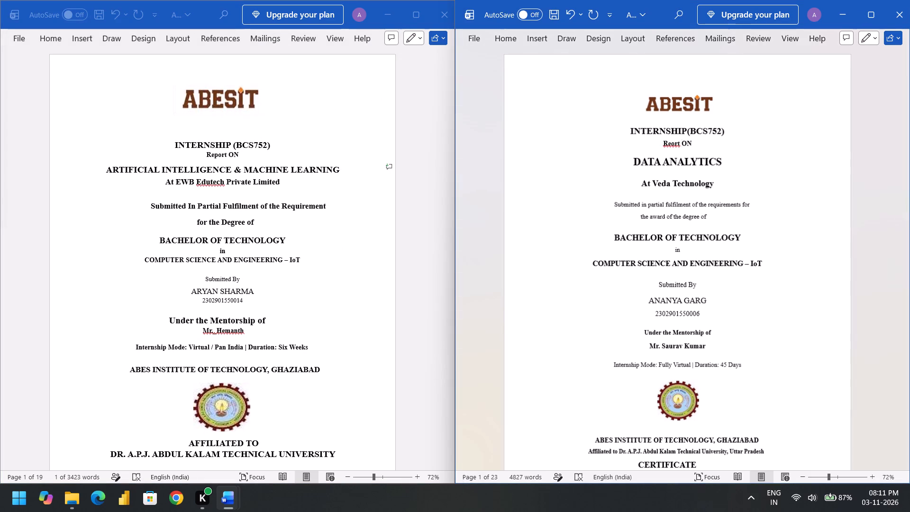
key("BackSpace")
key("BackSpace")
key("BackSpace")
key("BackSpace")
type("port")
key("space")
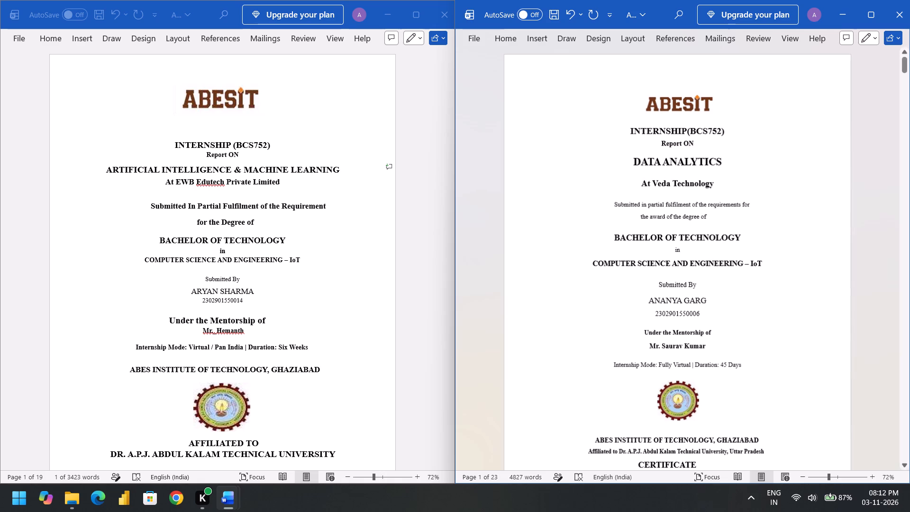
Compare the font size of the "Report ON" line on the reference and Data Analytics covers.
left_click(238, 156)
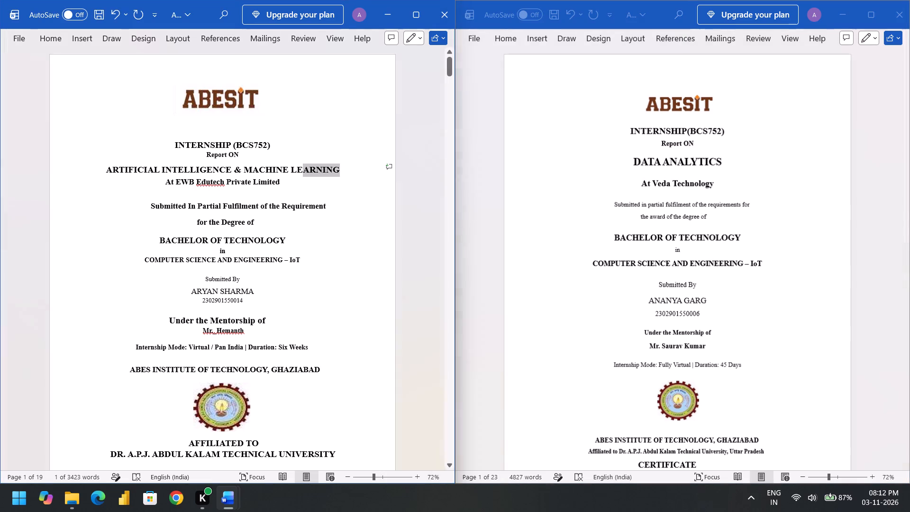
left_click_drag(239, 153, 212, 155)
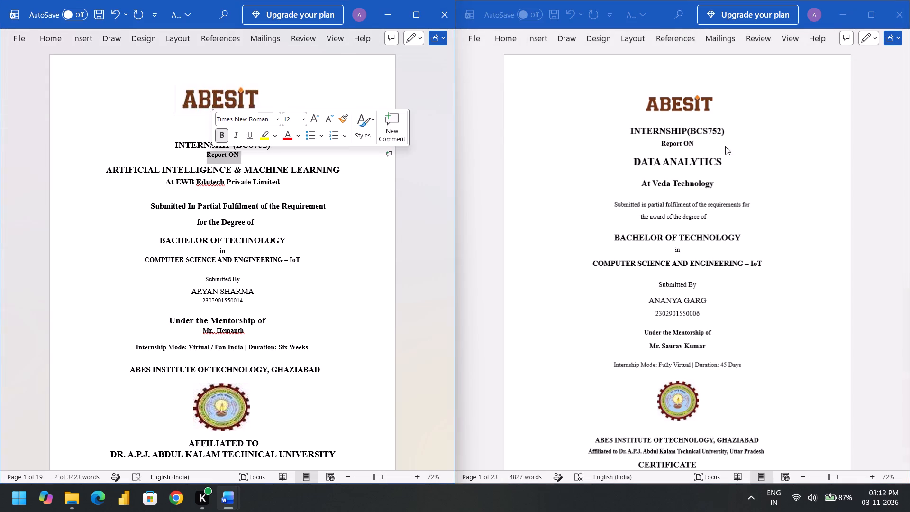
left_click(692, 141)
left_click_drag(693, 142, 686, 142)
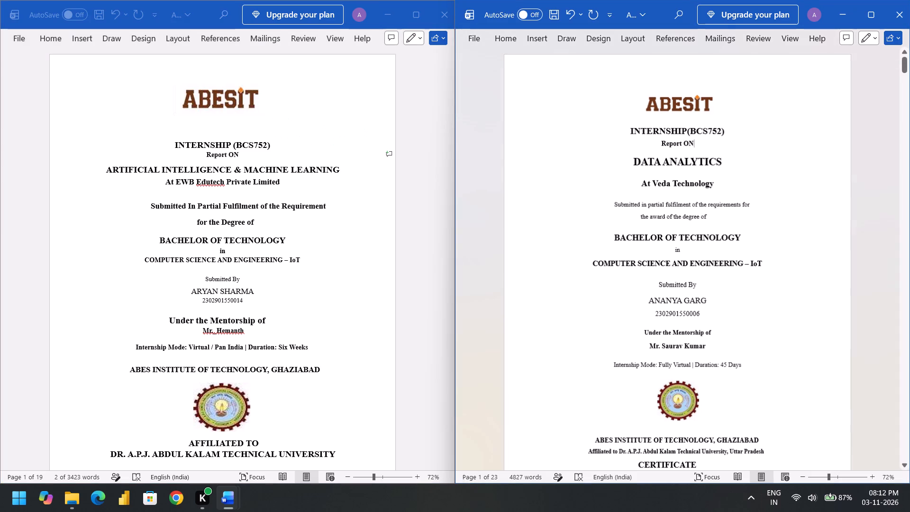
left_click_drag(686, 142, 667, 142)
Set the "DATA ANALYTICS" line on the cover to 16 pt.
left_click_drag(722, 161, 639, 165)
left_click(720, 128)
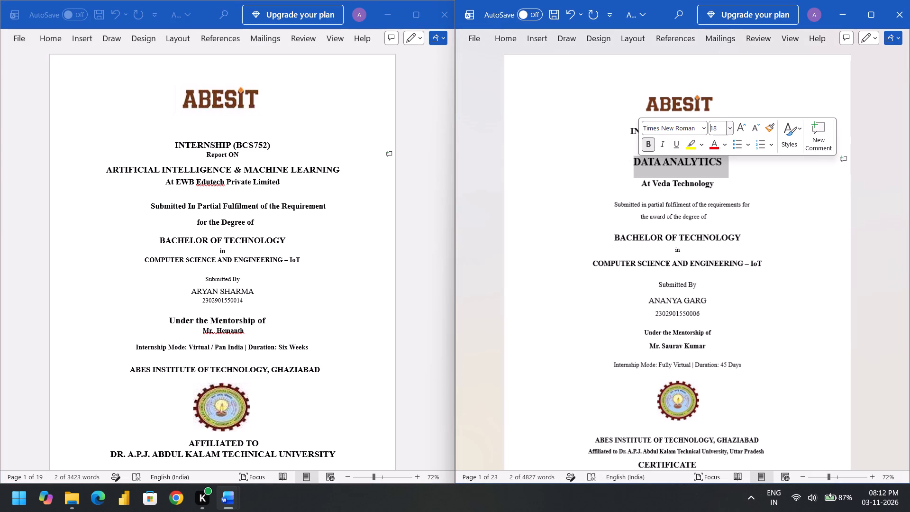
key("BackSpace")
type("16")
key("Return")
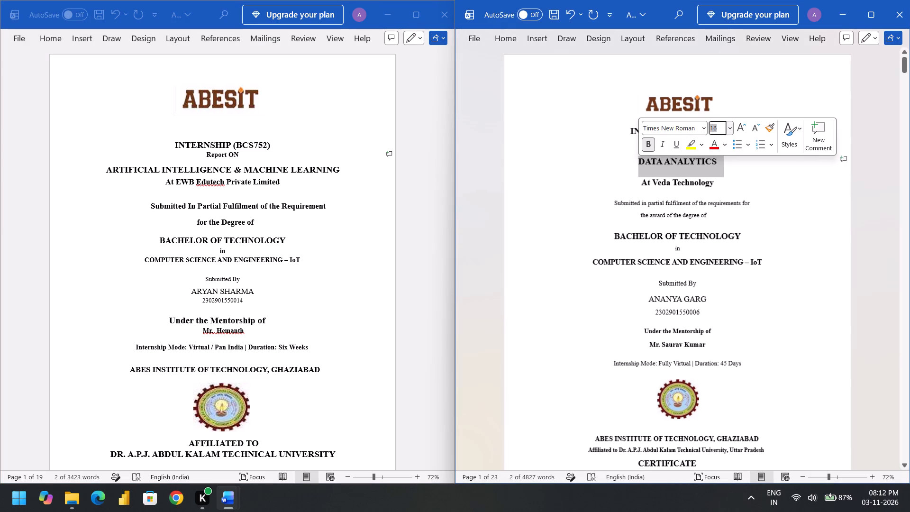
Remove "the award" from the cover line "the award of the degree of", leaving a few spaces before "of the degree of".
left_click(663, 217)
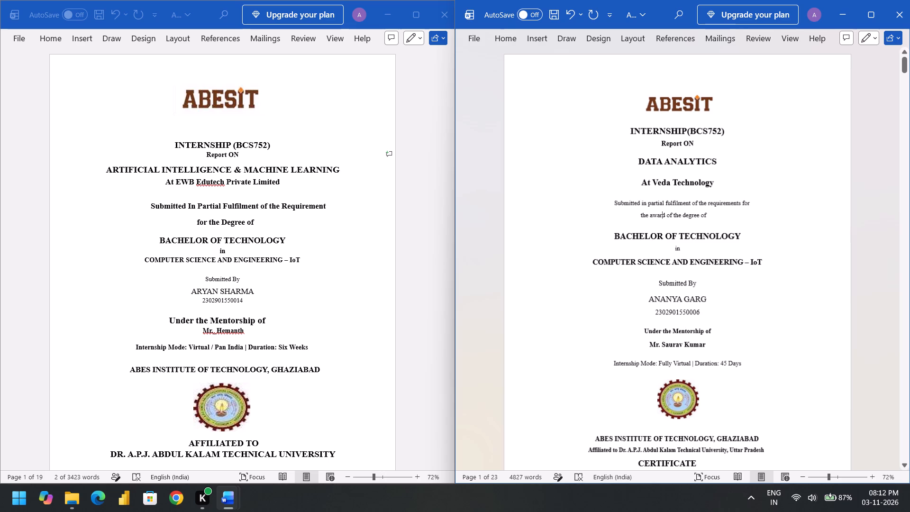
left_click_drag(751, 202, 664, 216)
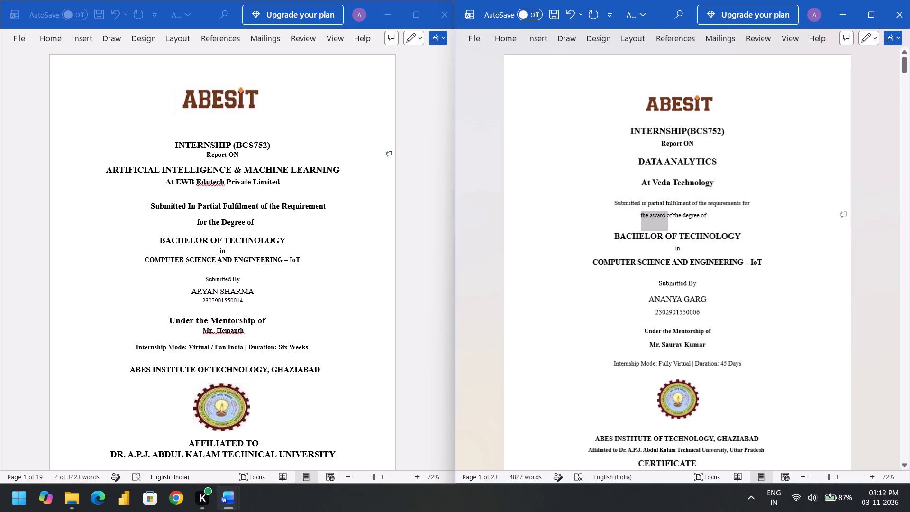
left_click_drag(664, 216, 665, 214)
key("BackSpace")
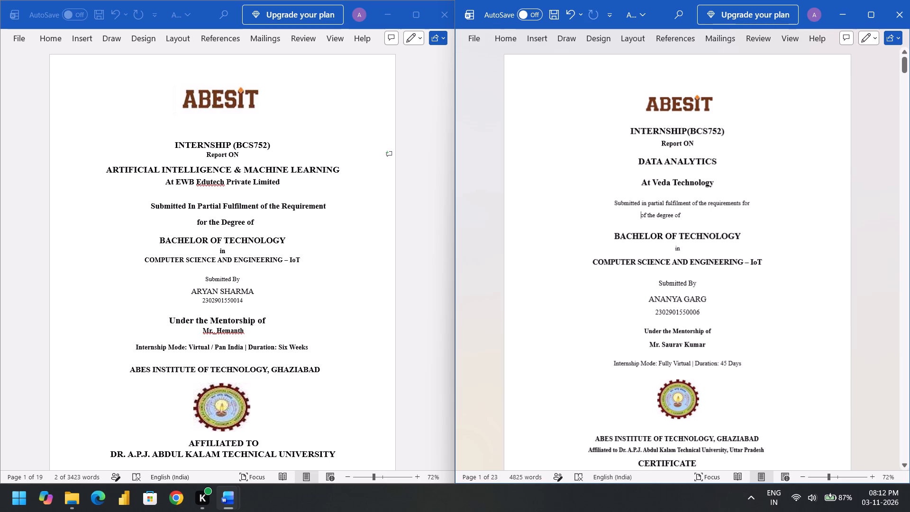
key("space")
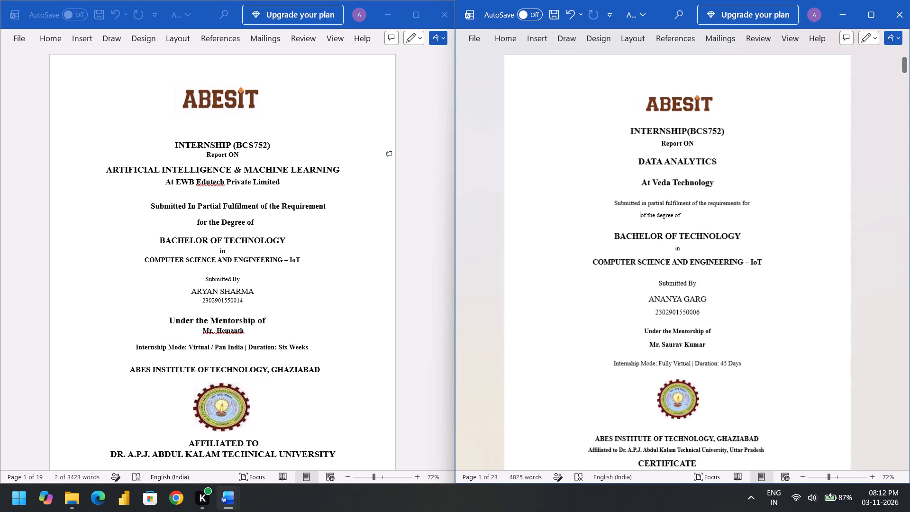
key("space")
key("space")
Check the submission statement on the reference cover and set the Data Analytics statement "Submitted in partial fulfilment … of the degree of" to 14 pt.
left_click_drag(148, 204, 205, 209)
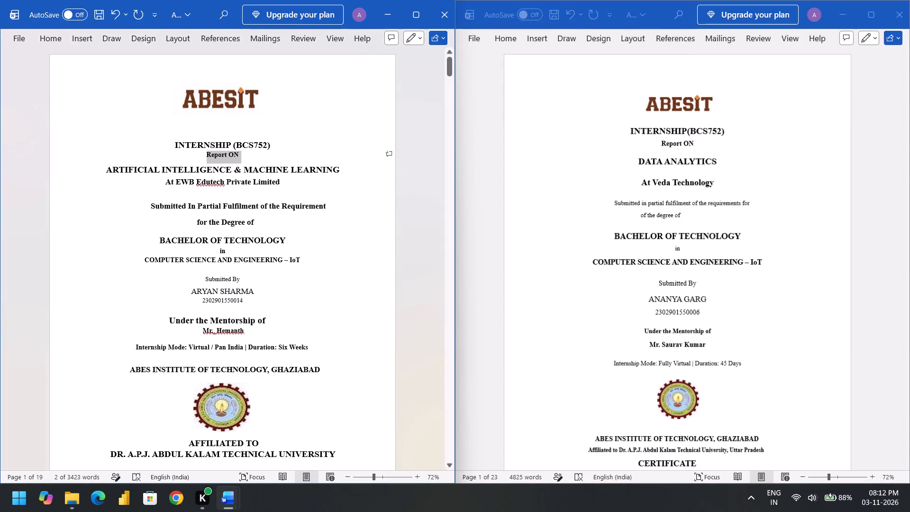
left_click_drag(148, 207, 251, 220)
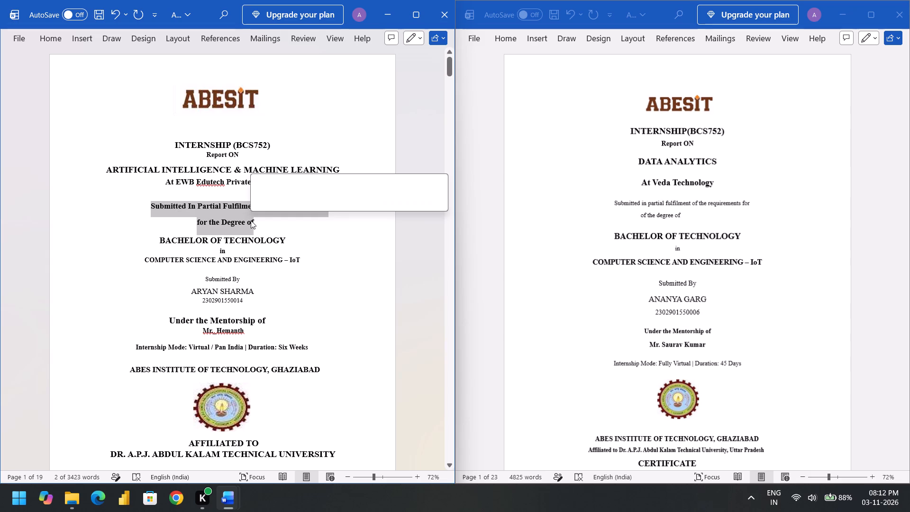
left_click(613, 203)
left_click_drag(613, 203, 625, 207)
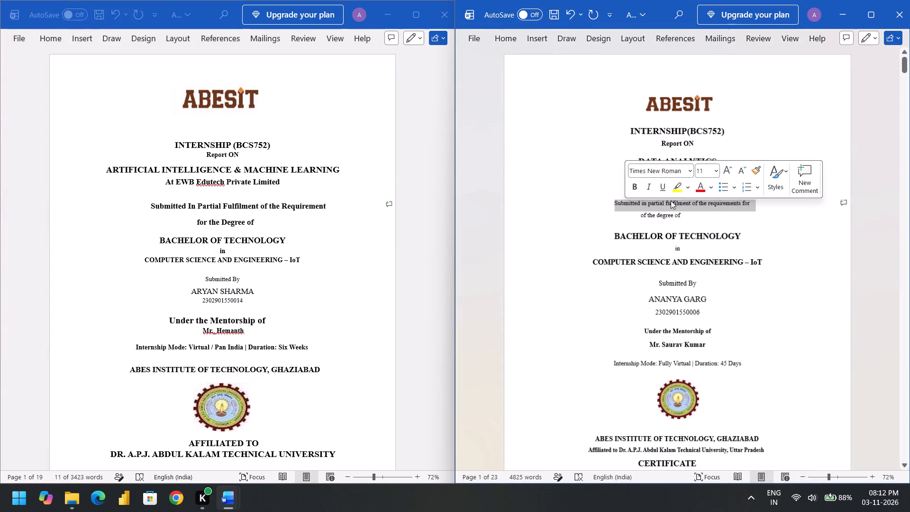
left_click(691, 210)
left_click_drag(613, 204, 627, 204)
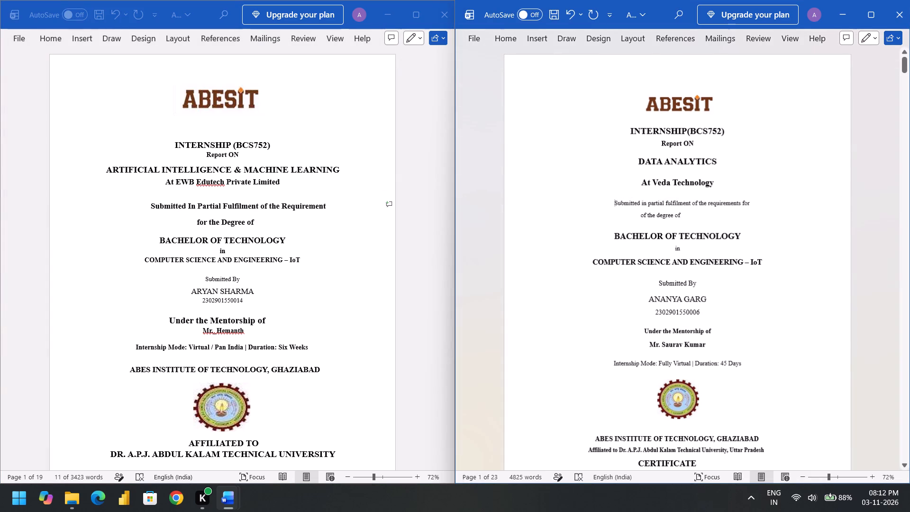
left_click_drag(627, 204, 678, 212)
left_click(759, 176)
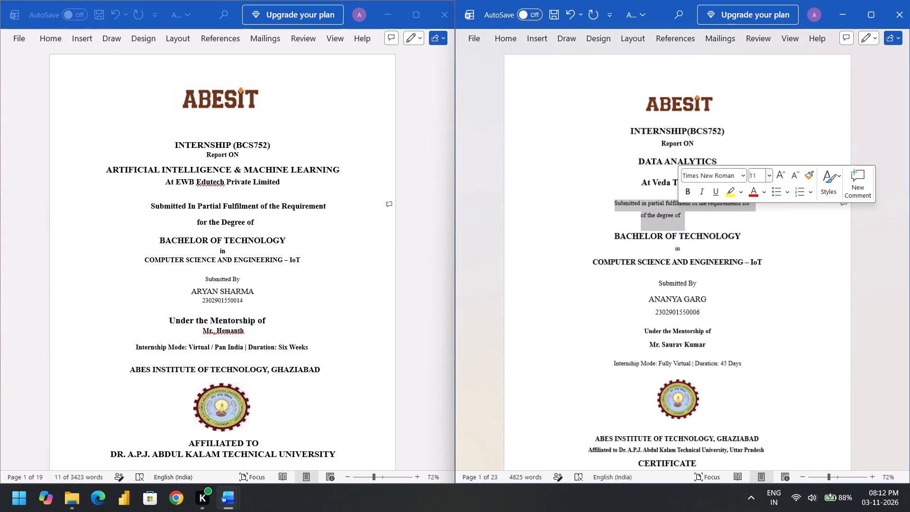
key("BackSpace")
type("14")
key("Return")
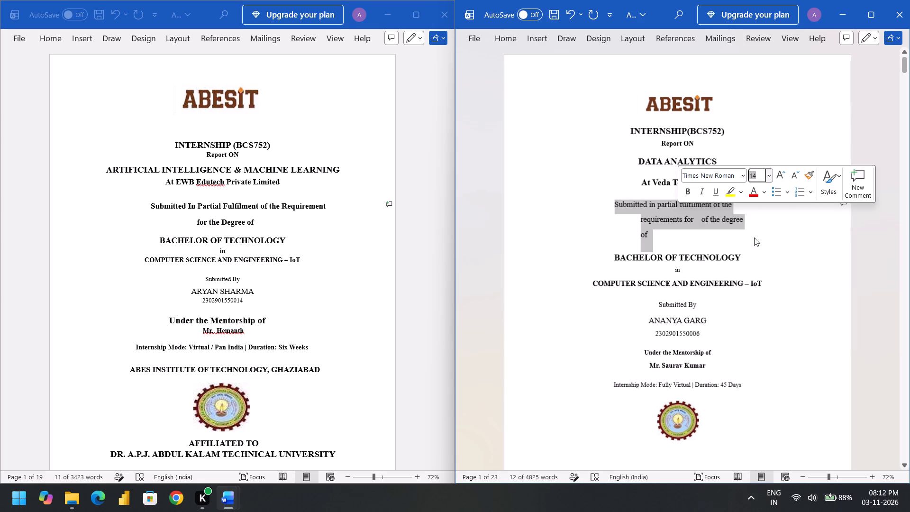
key("BackSpace")
key("ctrl+z")
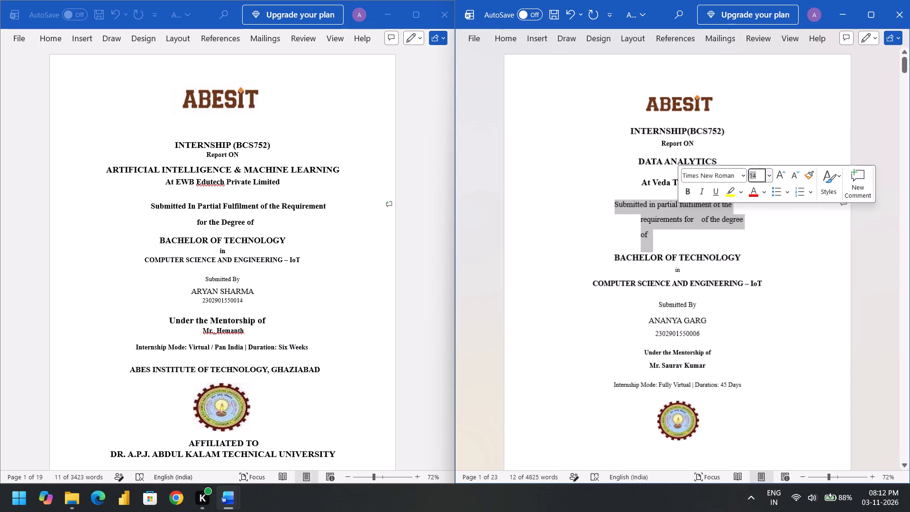
left_click(773, 268)
Delete the whole "Submitted in partial fulfilment … of the degree of" statement from the Data Analytics cover.
left_click_drag(656, 238, 619, 218)
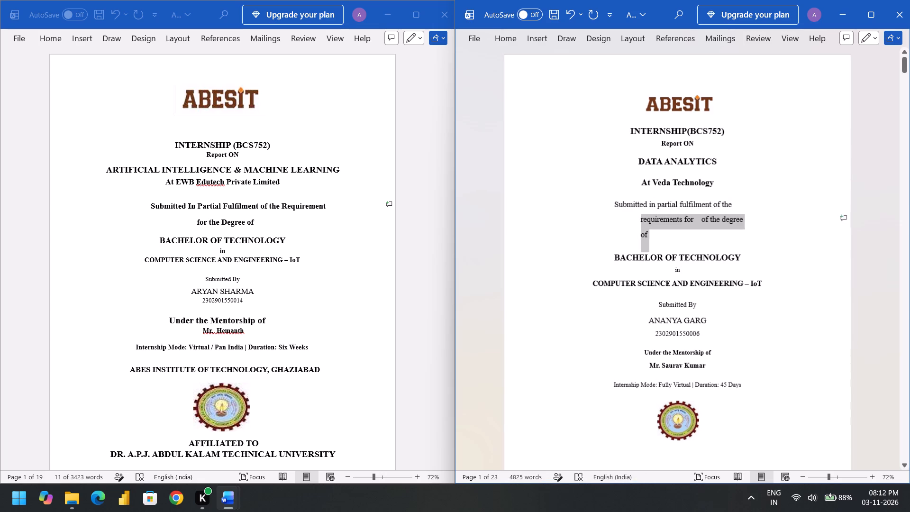
left_click_drag(619, 218, 613, 209)
key("BackSpace")
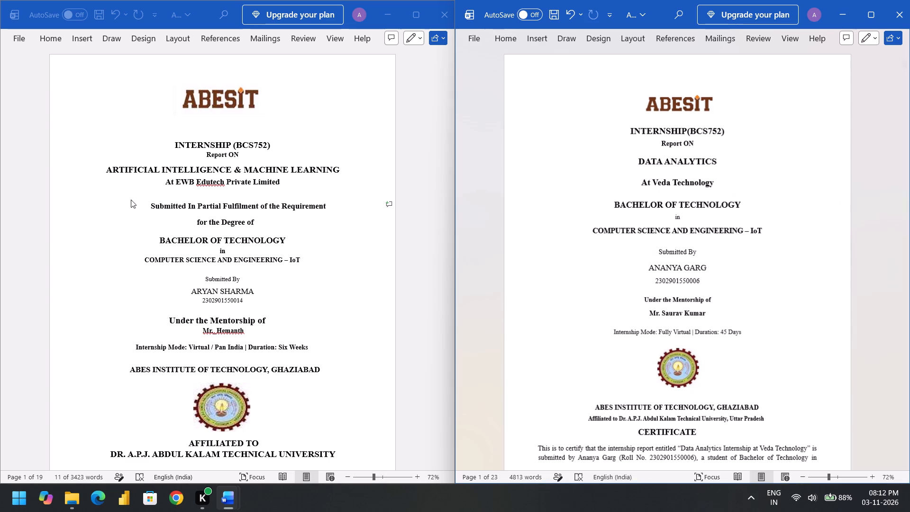
Copy the reference cover's "Submitted In Partial Fulfilment of the Requirement for the Degree of" lines below "At Veda Technology" and remove the surplus blank lines.
double_click(147, 202)
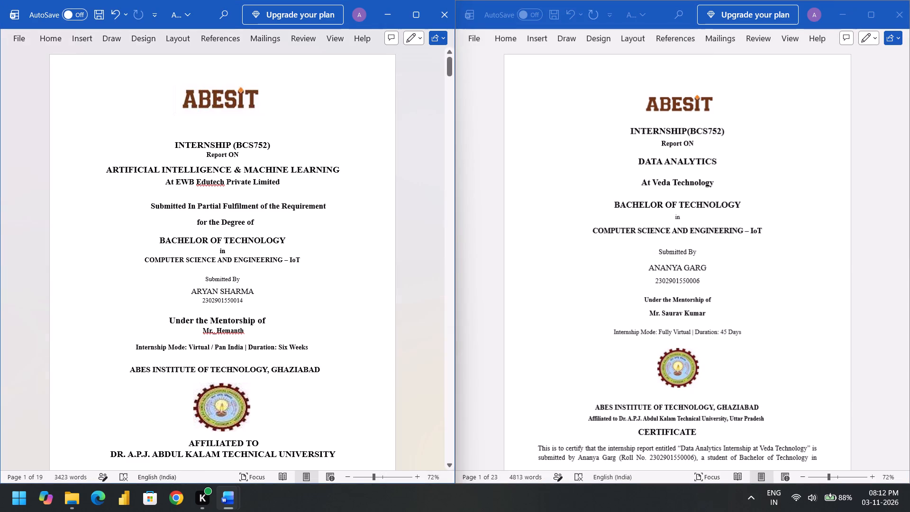
left_click_drag(150, 207, 255, 214)
left_click_drag(149, 206, 260, 222)
key("ctrl+c")
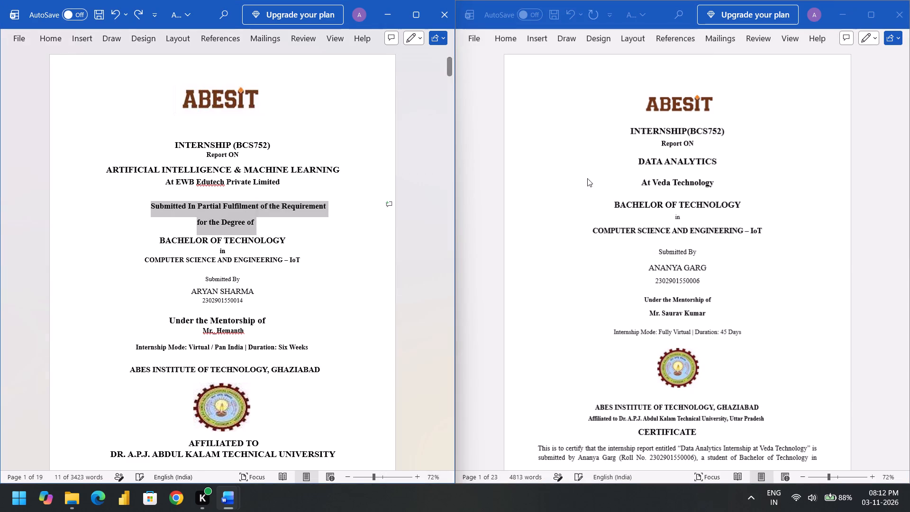
left_click(621, 192)
key("Return")
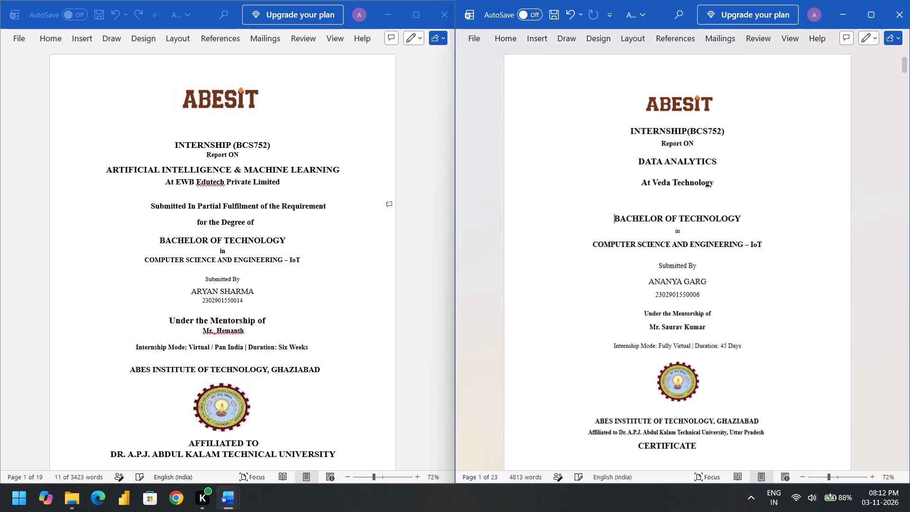
left_click(625, 193)
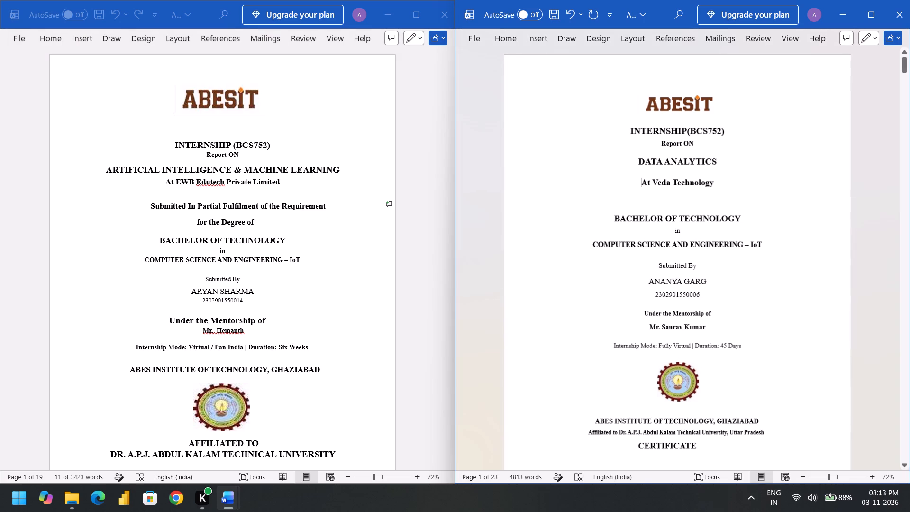
left_click(625, 199)
double_click(625, 199)
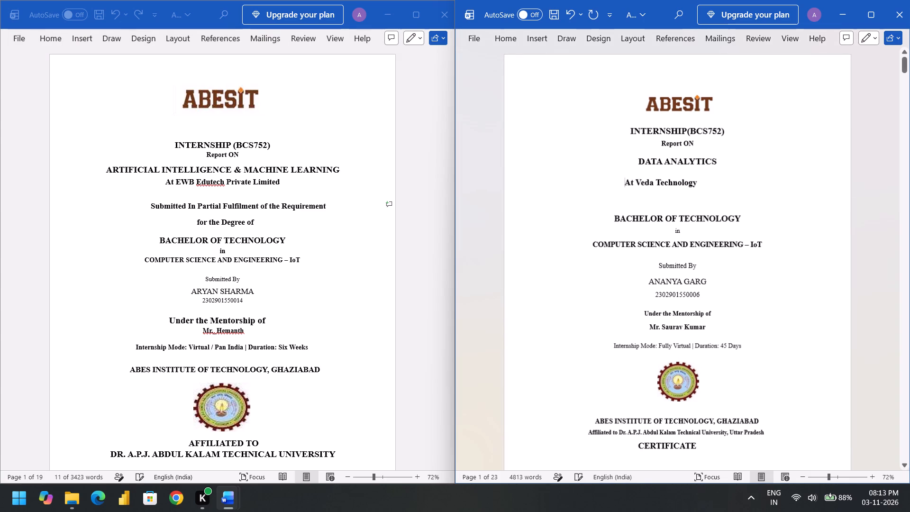
key("ctrl+z")
left_click(723, 186)
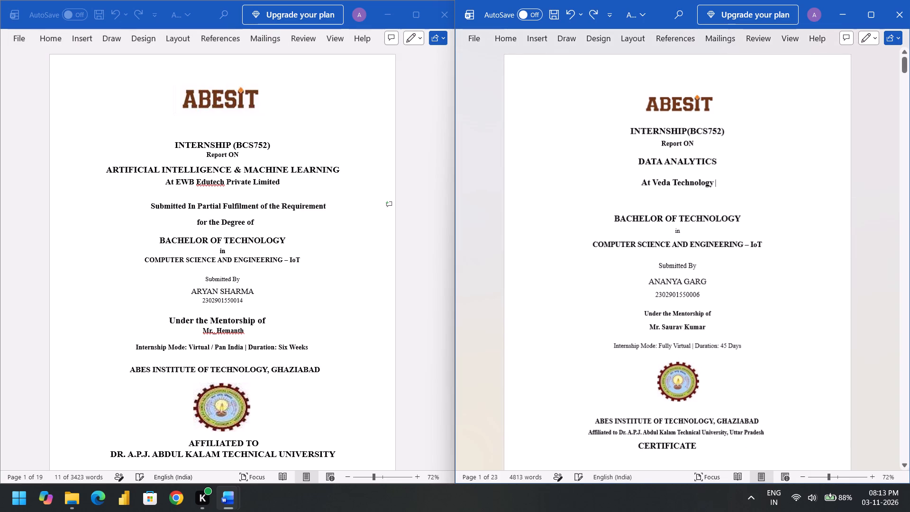
key("Return")
key("ctrl+v")
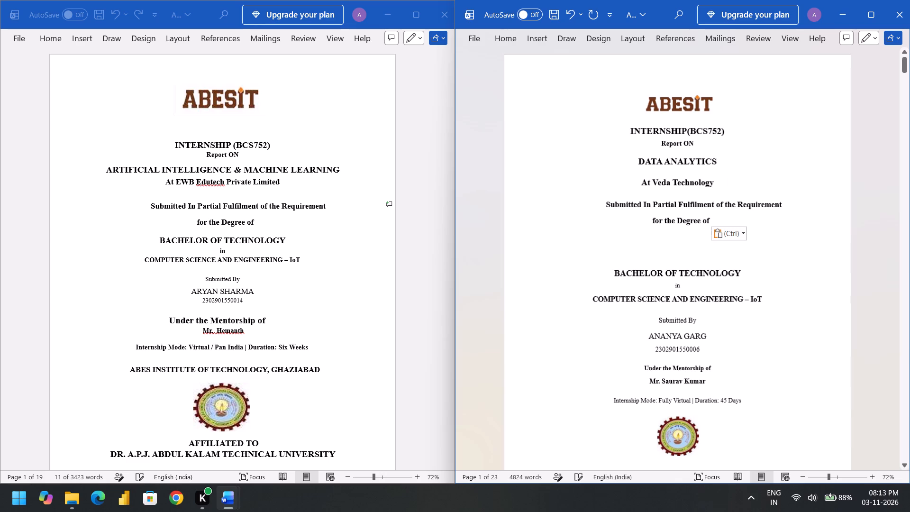
key("BackSpace")
key("BackSpace")
key("BackSpace")
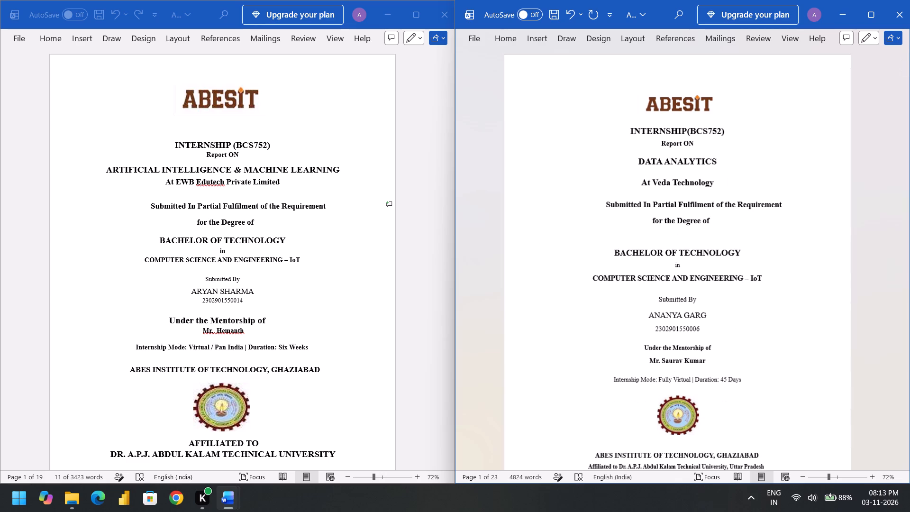
Remove the surplus blank lines between "for the Degree of" and "BACHELOR OF TECHNOLOGY" on the Data Analytics cover.
left_click(659, 238)
key("BackSpace")
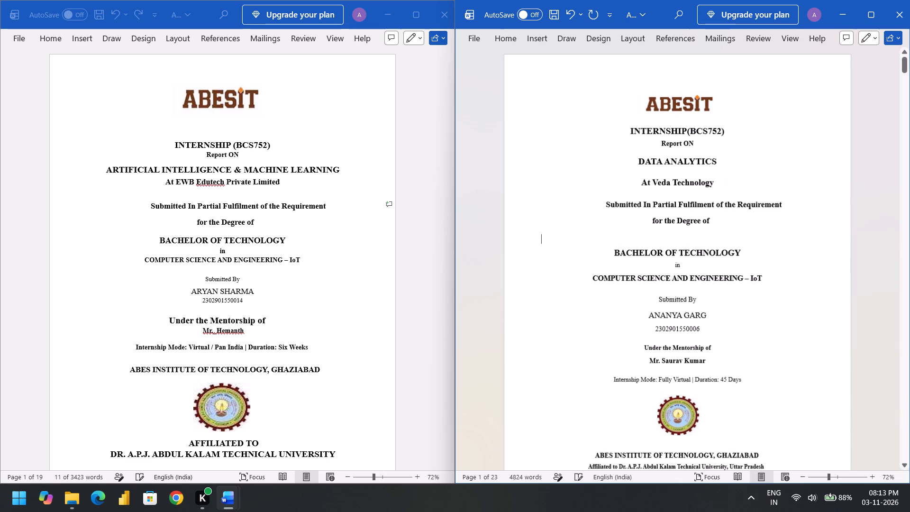
key("BackSpace")
key("BackSpace")
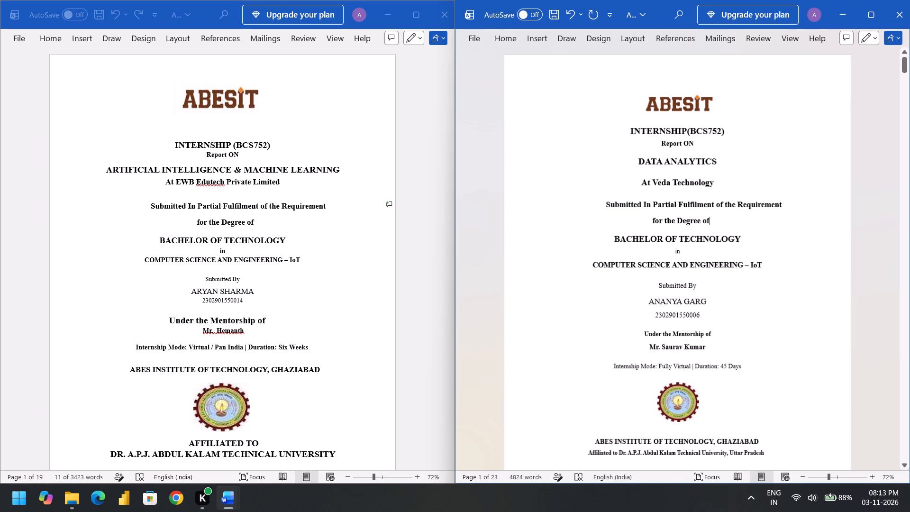
Check "Under the Mentorship of" on the reference cover and set the same line on the Data Analytics cover to 16 pt.
scroll(673, 272, "down", 1)
scroll(349, 304, "down", 1)
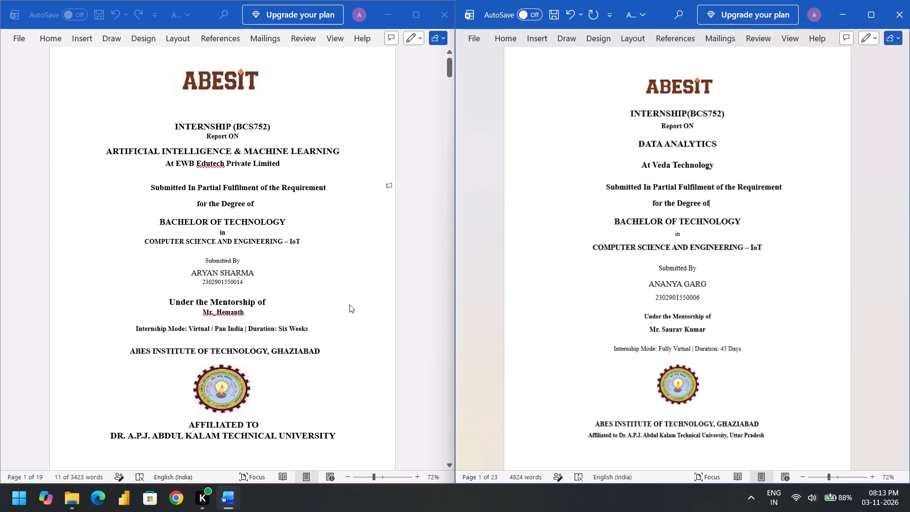
scroll(349, 304, "down", 1)
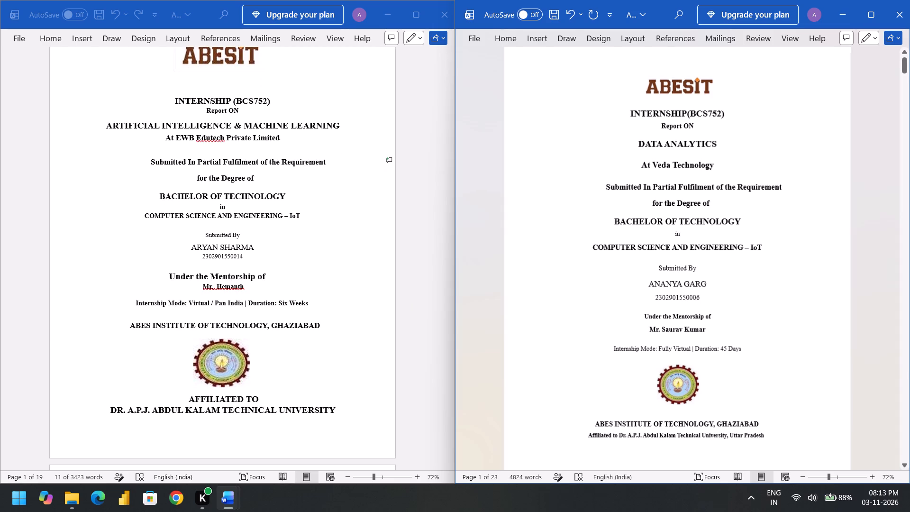
scroll(616, 278, "down", 1)
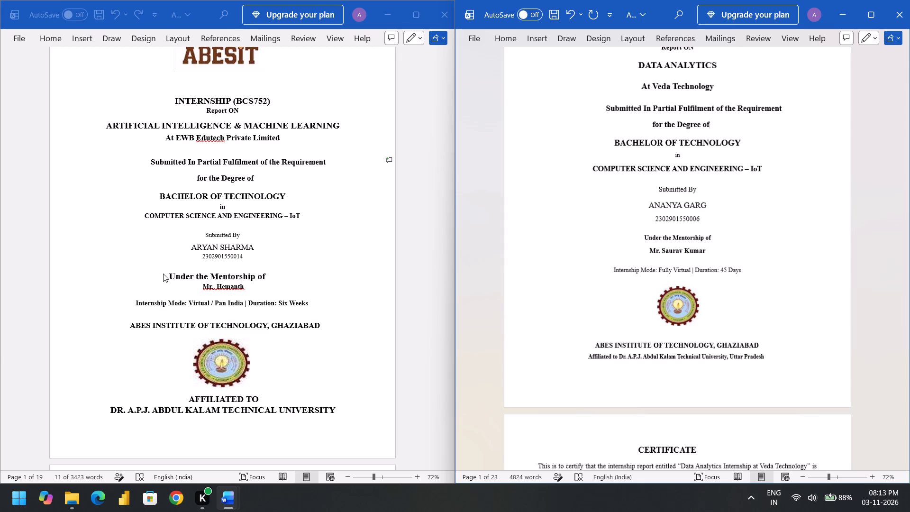
left_click(164, 274)
left_click_drag(168, 276, 231, 272)
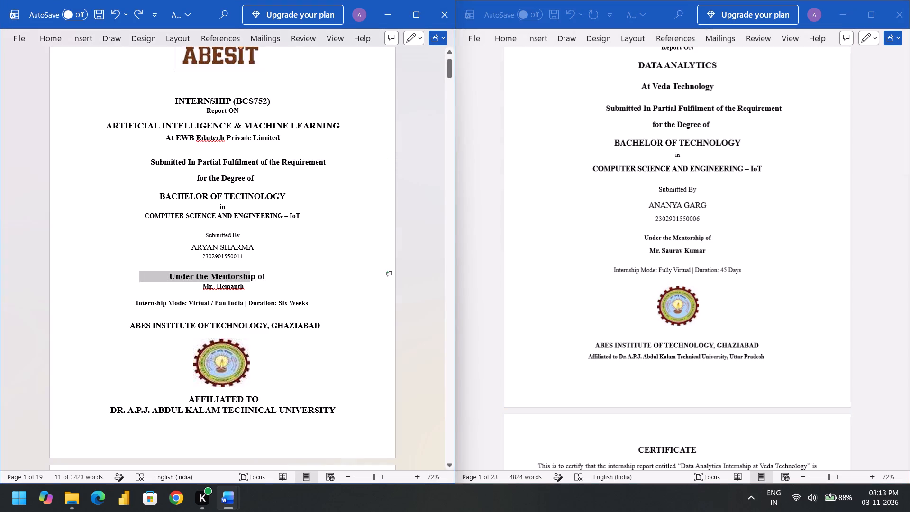
left_click_drag(231, 272, 258, 281)
left_click(569, 274)
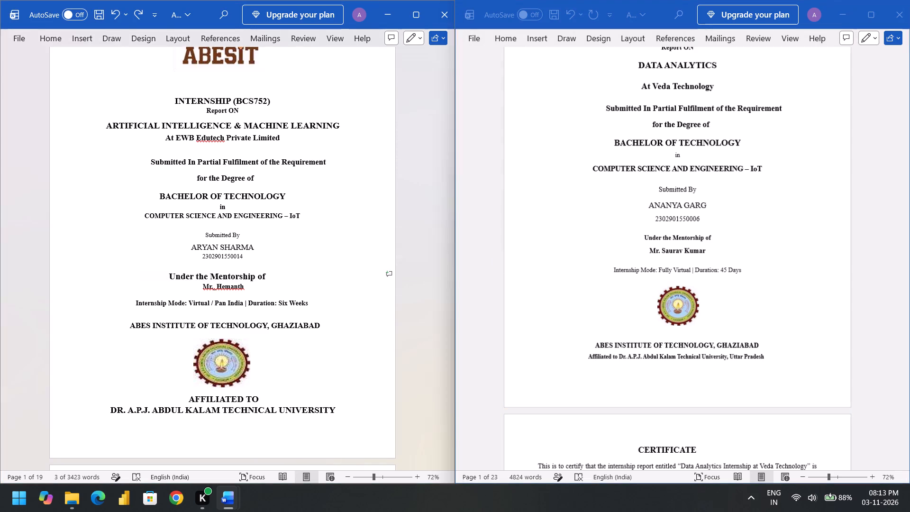
left_click_drag(643, 238, 717, 236)
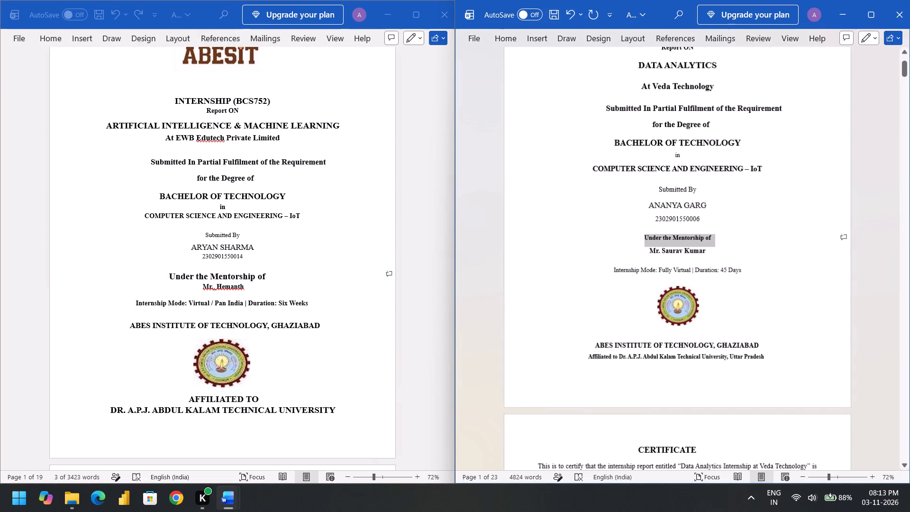
left_click_drag(717, 236, 718, 236)
left_click(795, 201)
key("BackSpace")
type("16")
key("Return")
left_click(765, 267)
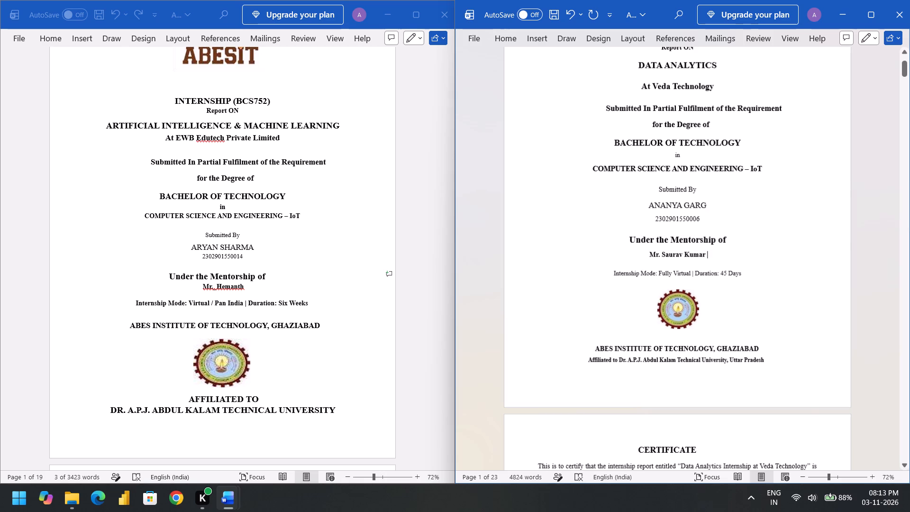
Compare the font sizes of the student name and roll number lines on the Data Analytics and reference covers.
left_click_drag(706, 219, 663, 198)
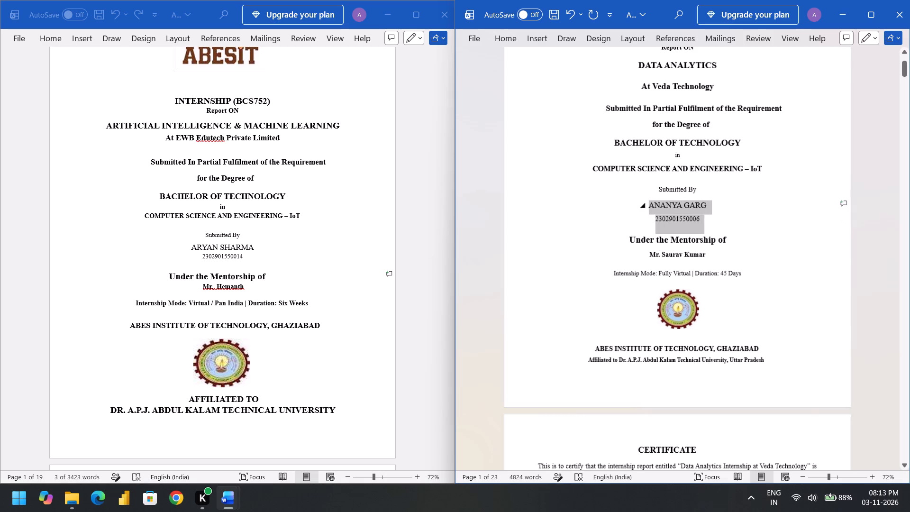
left_click_drag(663, 198, 655, 193)
left_click(581, 223)
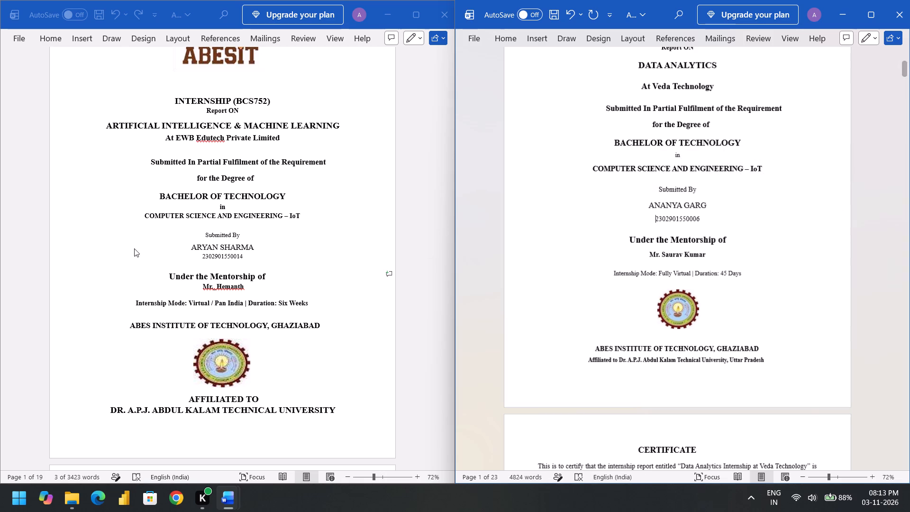
left_click_drag(188, 246, 213, 246)
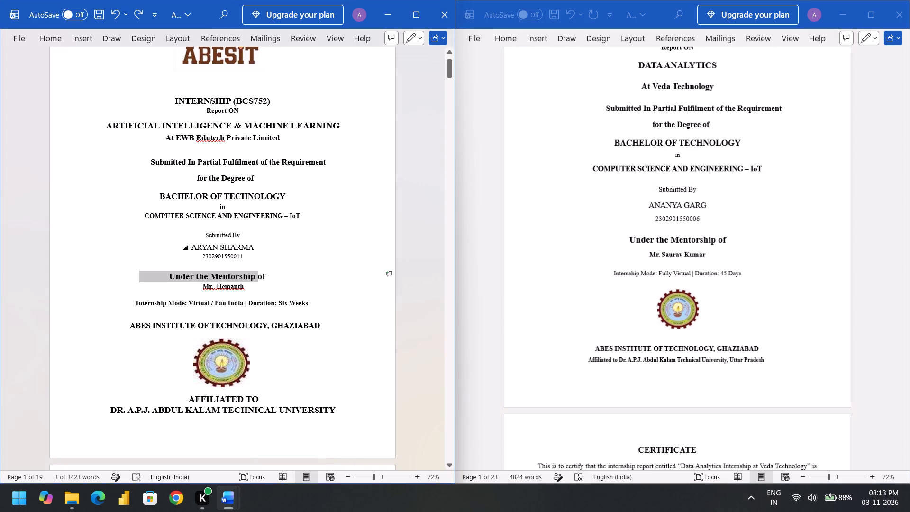
left_click_drag(192, 247, 258, 254)
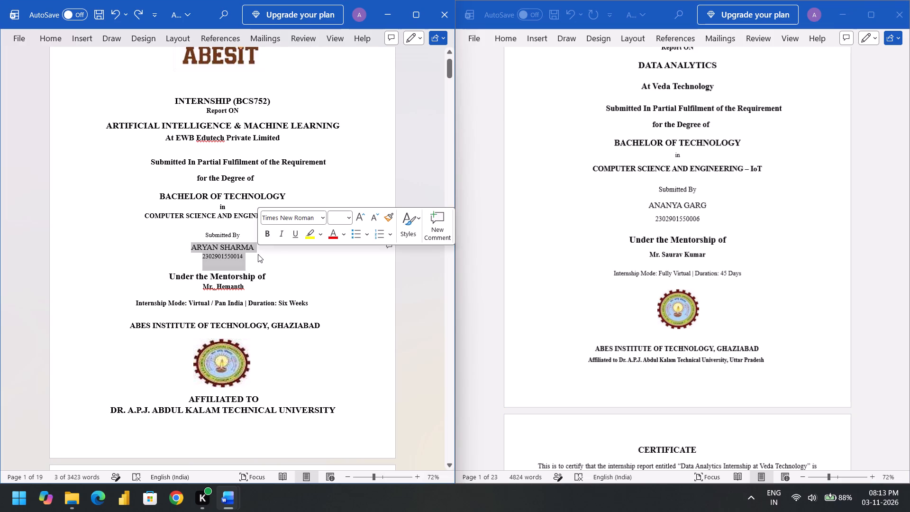
left_click(277, 255)
left_click_drag(255, 247, 207, 246)
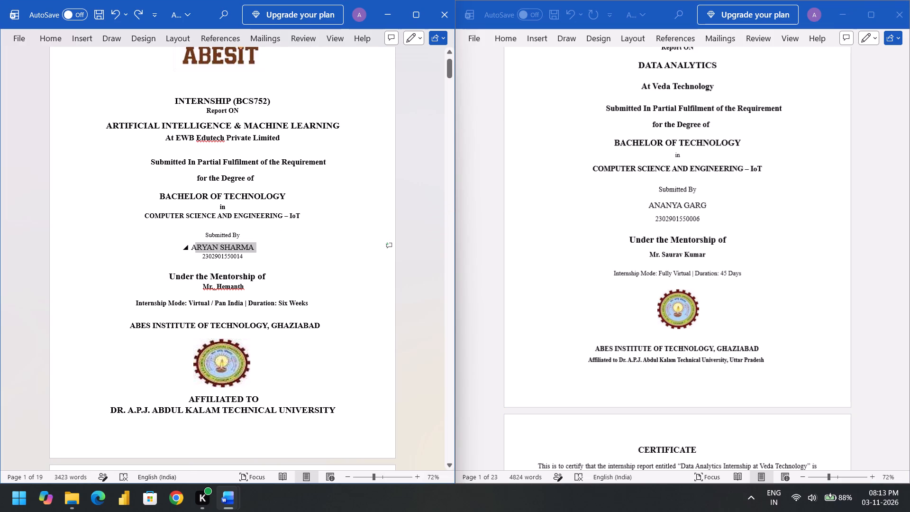
left_click_drag(207, 246, 198, 246)
Set the student roll number on the reference cover to 14 pt.
left_click_drag(245, 257, 224, 257)
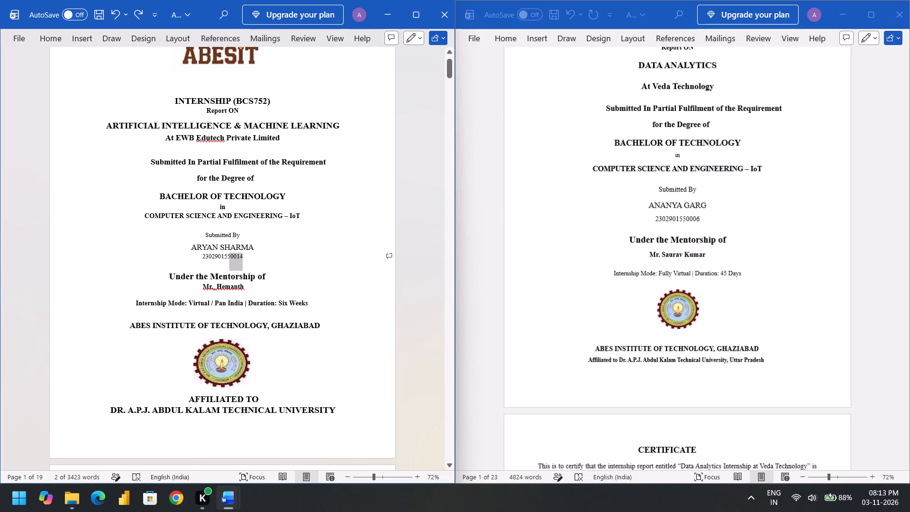
left_click_drag(224, 257, 202, 256)
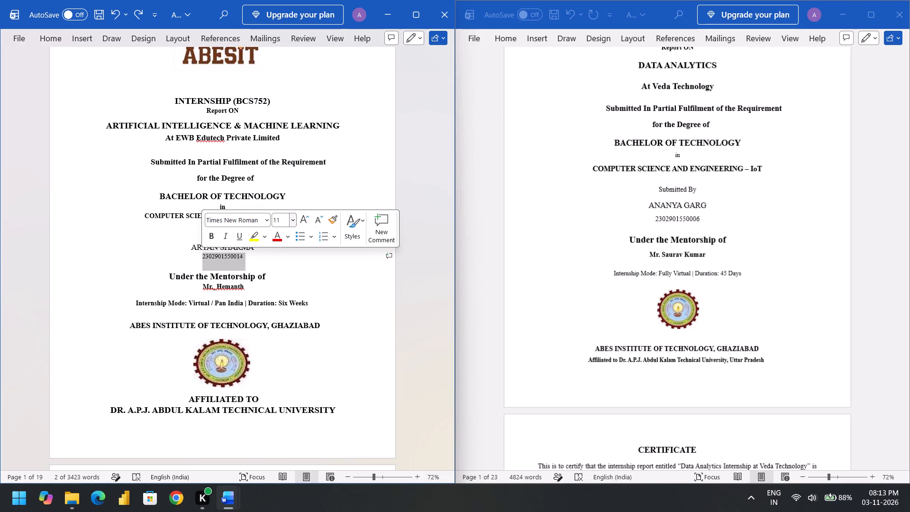
left_click(285, 222)
key("BackSpace")
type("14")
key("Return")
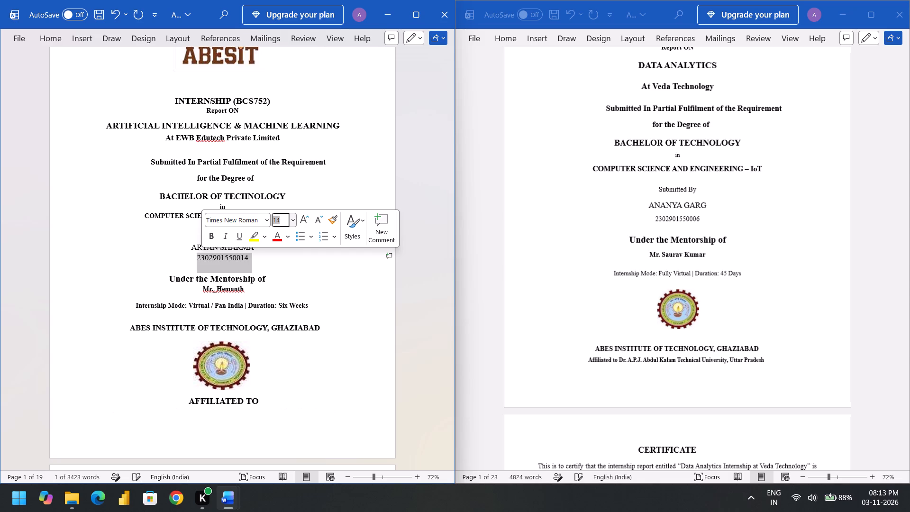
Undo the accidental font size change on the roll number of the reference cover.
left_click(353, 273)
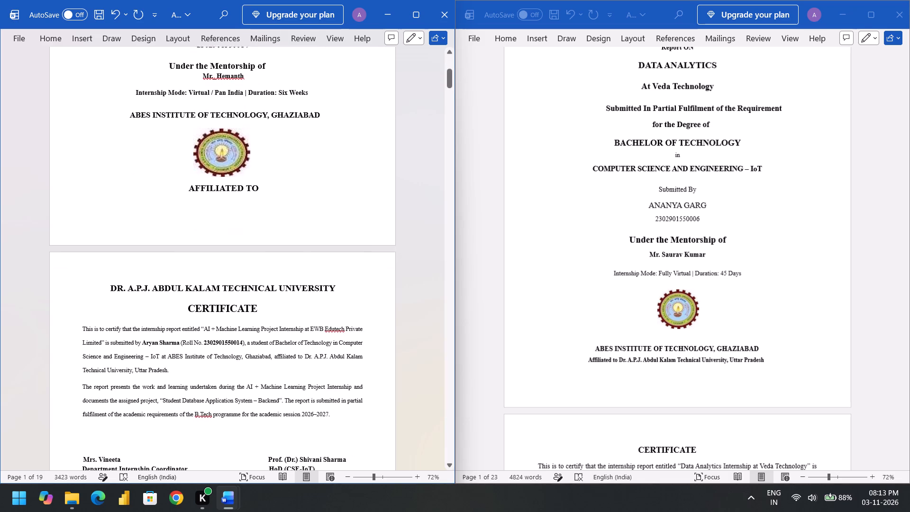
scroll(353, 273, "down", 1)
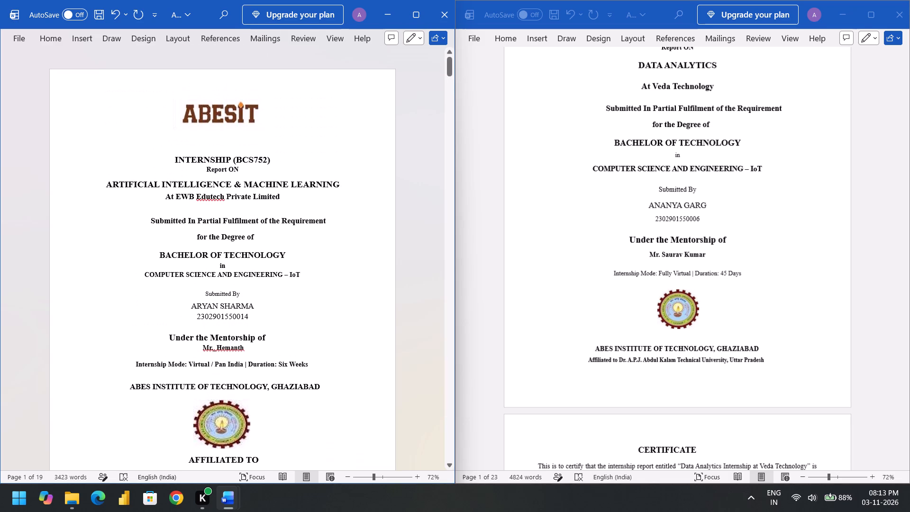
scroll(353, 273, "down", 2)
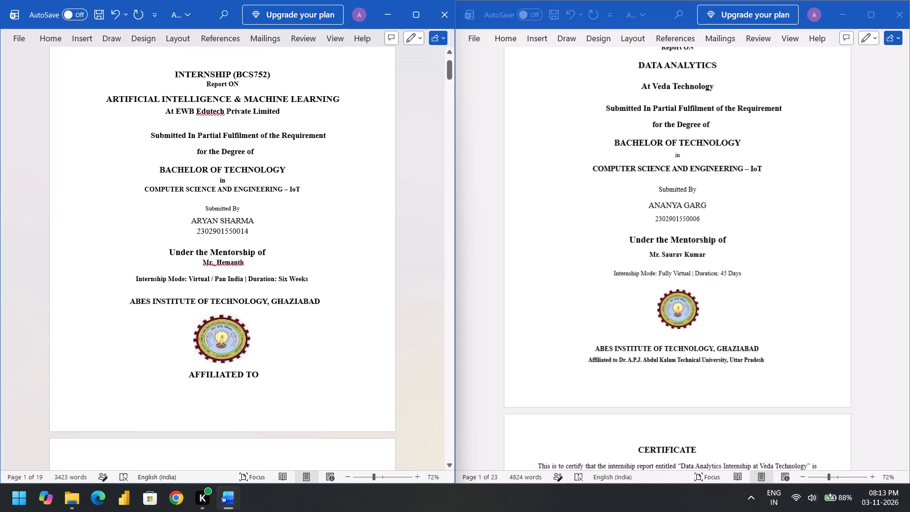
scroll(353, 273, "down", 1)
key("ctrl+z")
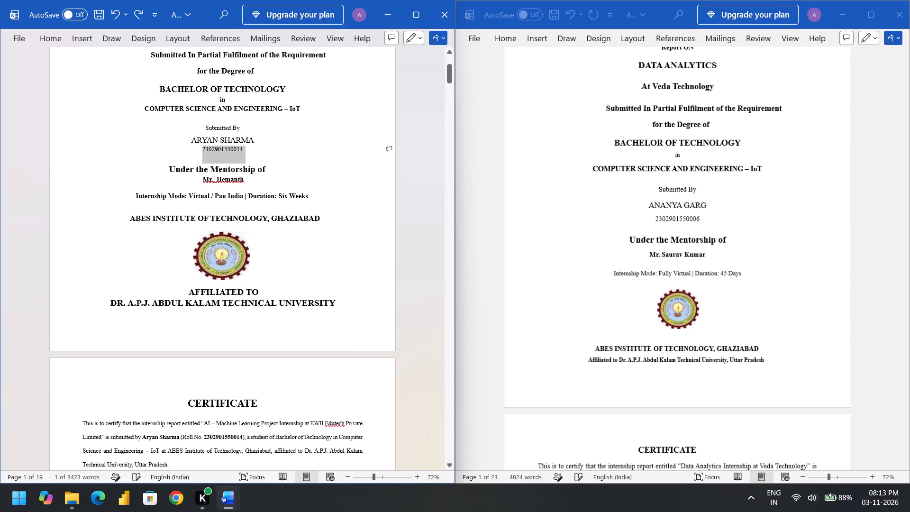
Compare the full layout of the reference cover with the Data Analytics cover.
left_click(337, 277)
scroll(337, 277, "up", 2)
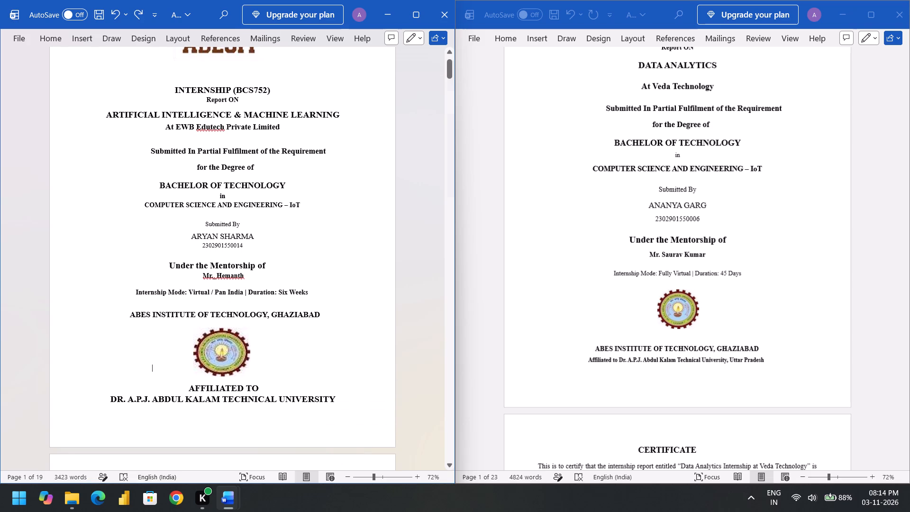
scroll(666, 270, "up", 2)
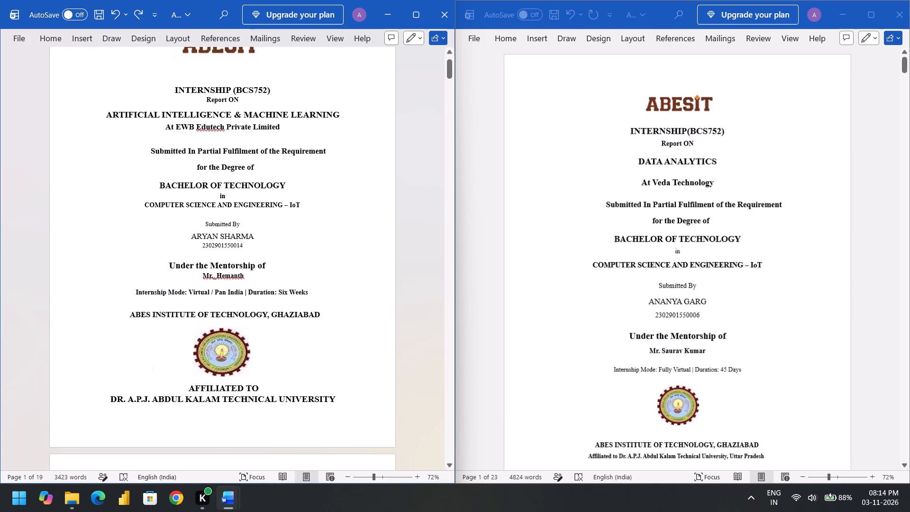
scroll(372, 284, "right", 1)
scroll(605, 313, "down", 2)
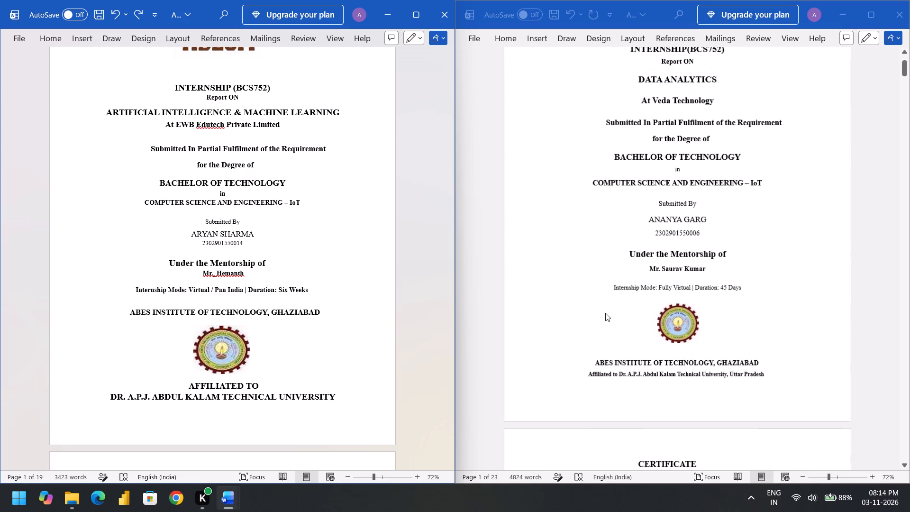
scroll(605, 313, "down", 3)
scroll(605, 313, "right", 1)
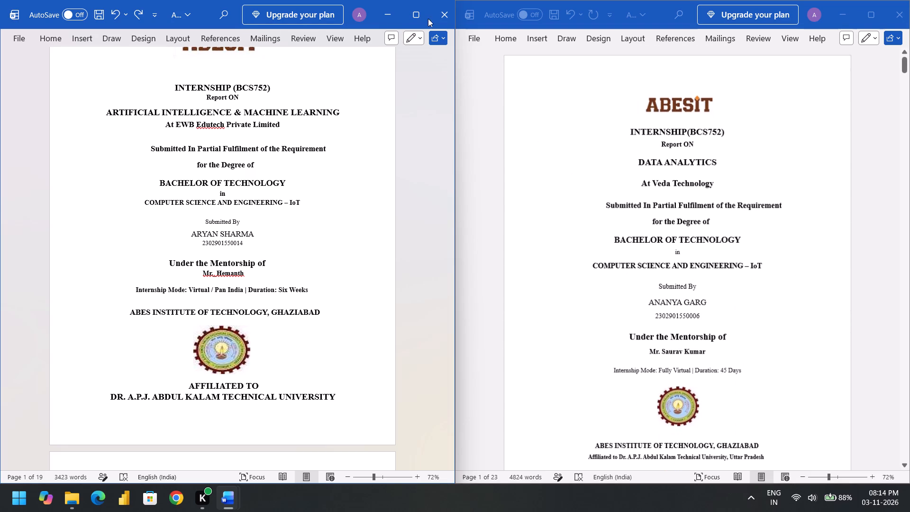
Close the reference report without saving its changes and maximize the Data Analytics report window.
left_click(437, 16)
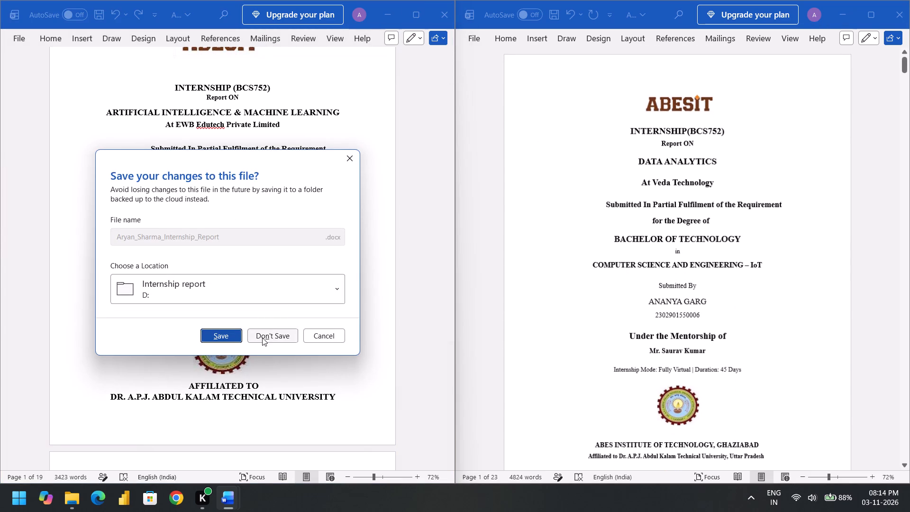
left_click(263, 338)
scroll(718, 335, "down", 1)
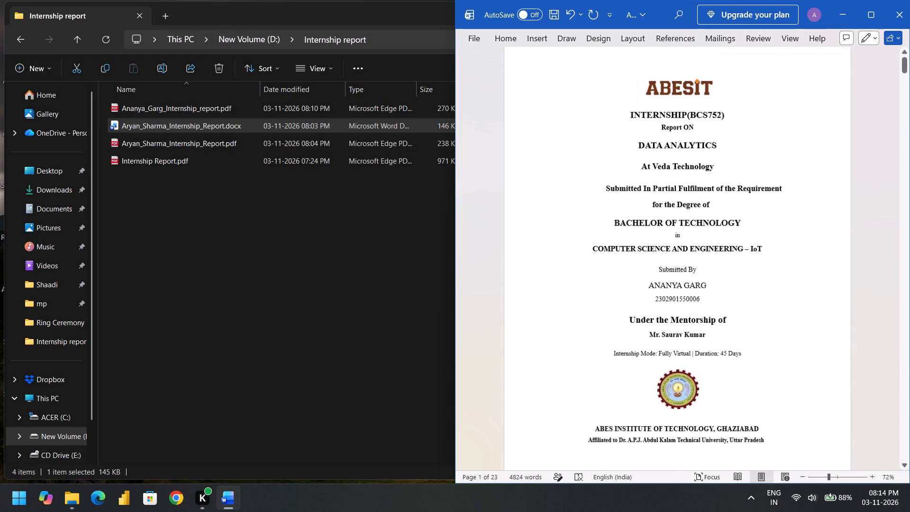
scroll(718, 335, "down", 1)
left_click(757, 286)
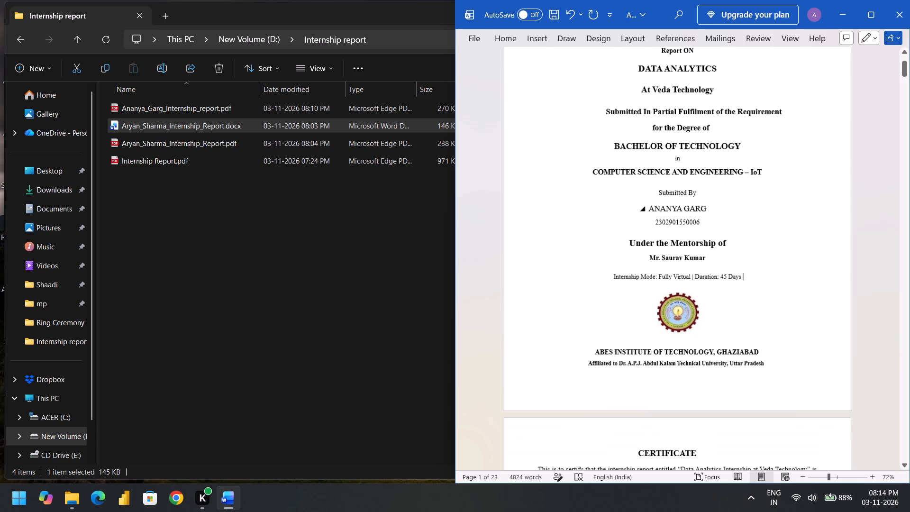
left_click(874, 14)
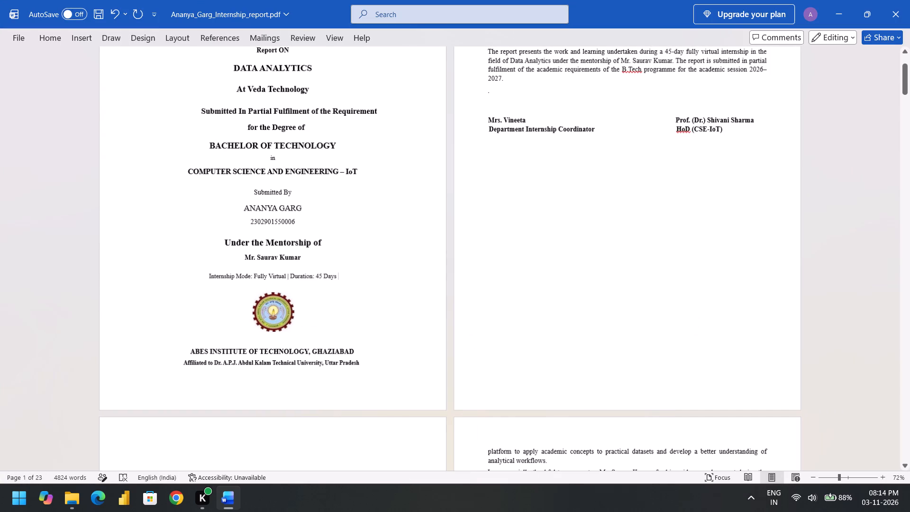
Export the report as a PDF to D:'s Internship report folder, replacing the underscore before "report" in the name with a space; close the opened PDF.
key("ctrl+s")
left_click(175, 210)
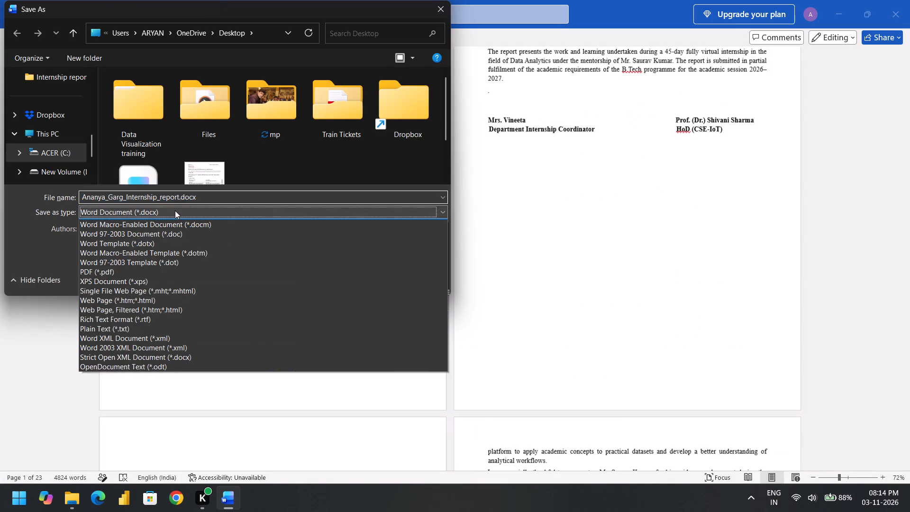
left_click(104, 284)
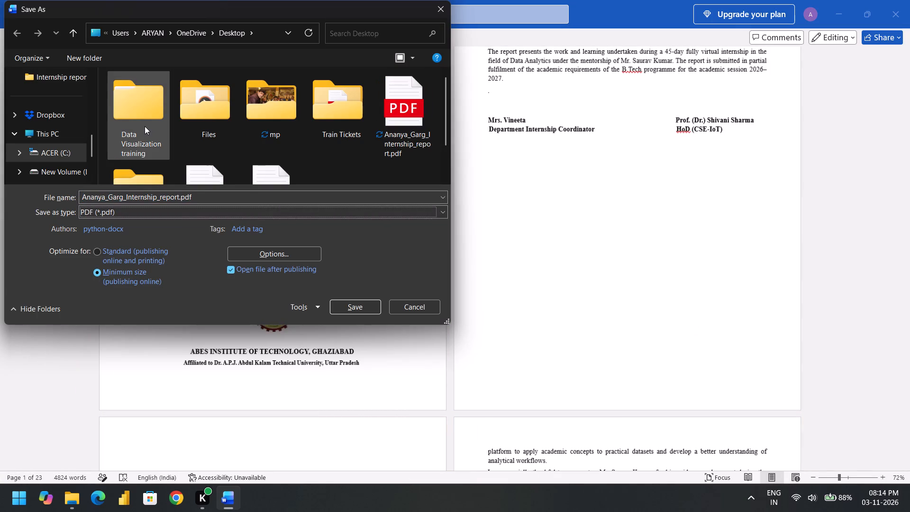
left_click(48, 166)
scroll(135, 148, "down", 1)
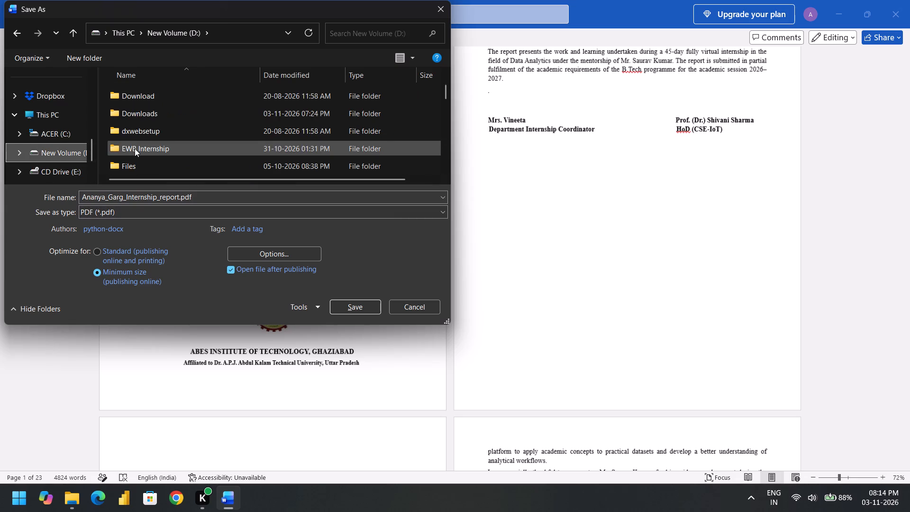
scroll(135, 148, "down", 2)
double_click(138, 149)
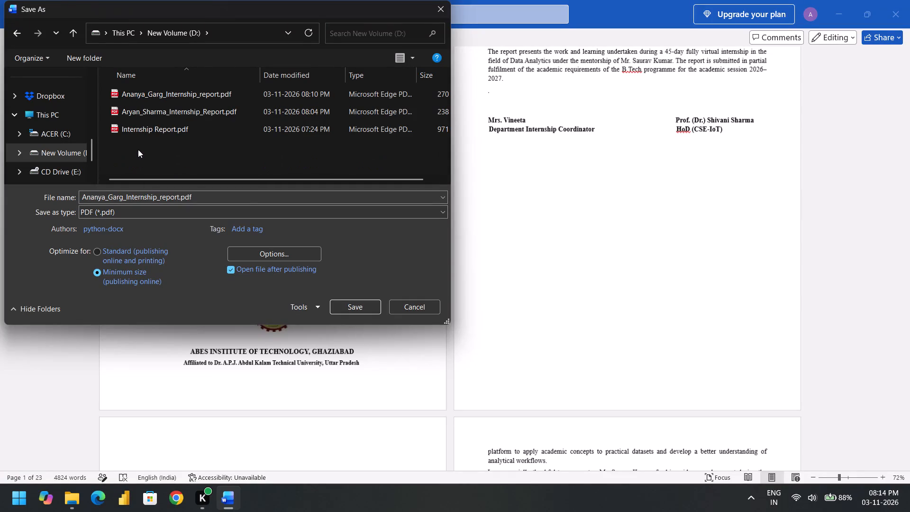
left_click(179, 195)
left_click(179, 196)
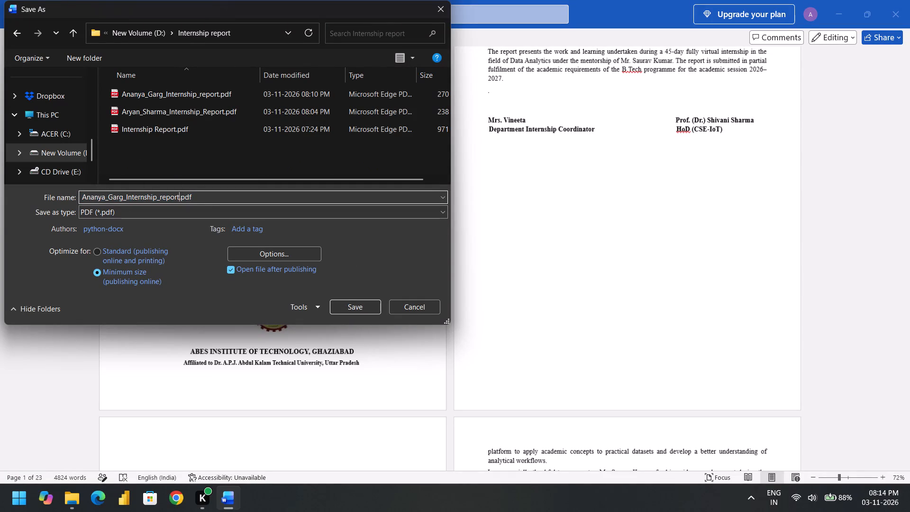
left_click(159, 199)
key("BackSpace")
key("space")
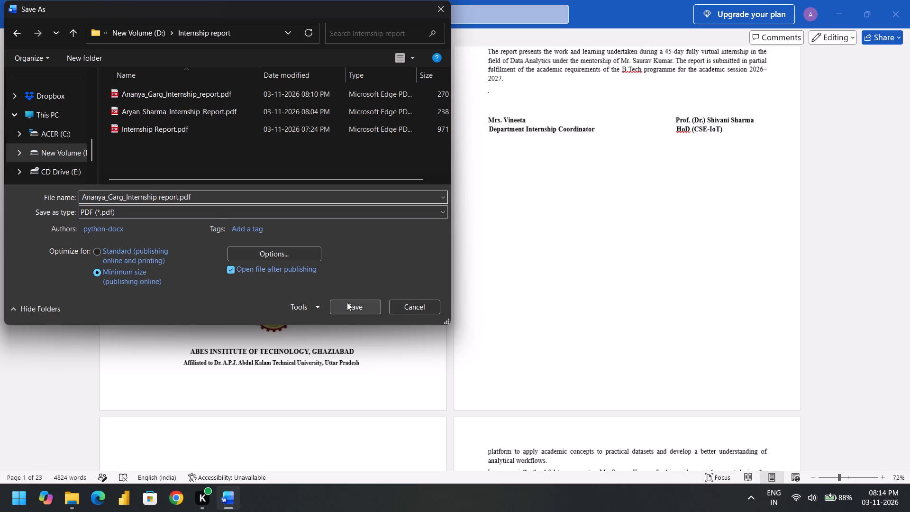
left_click(347, 302)
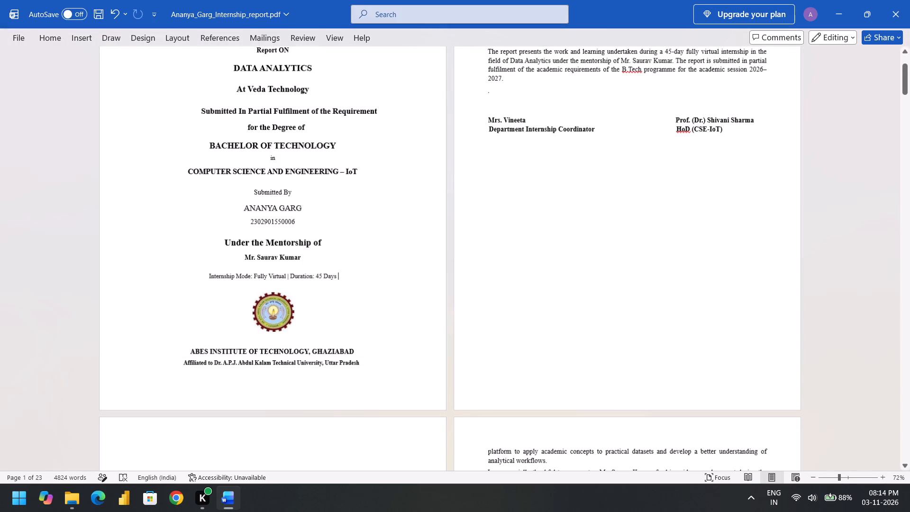
left_click(437, 11)
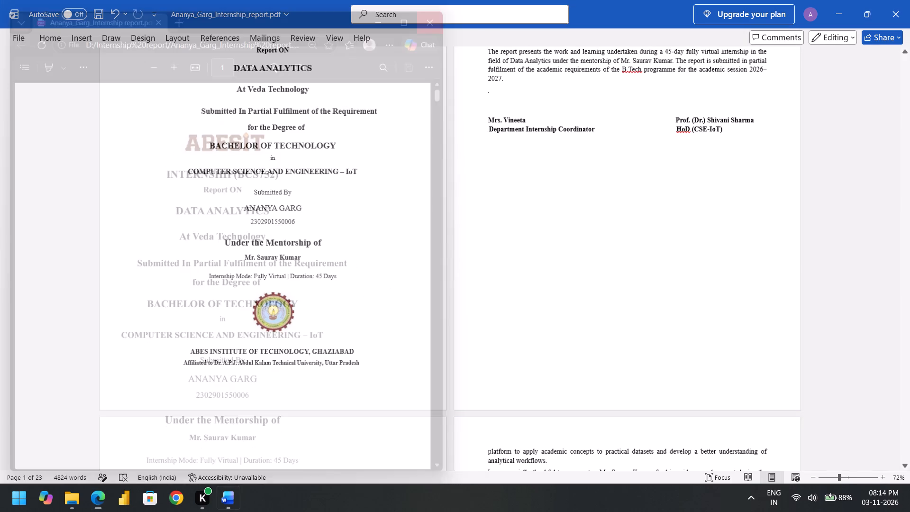
Switch to File Explorer and delete the older Data Analytics PDF whose name ends in "Internship_report.pdf".
left_click(61, 507)
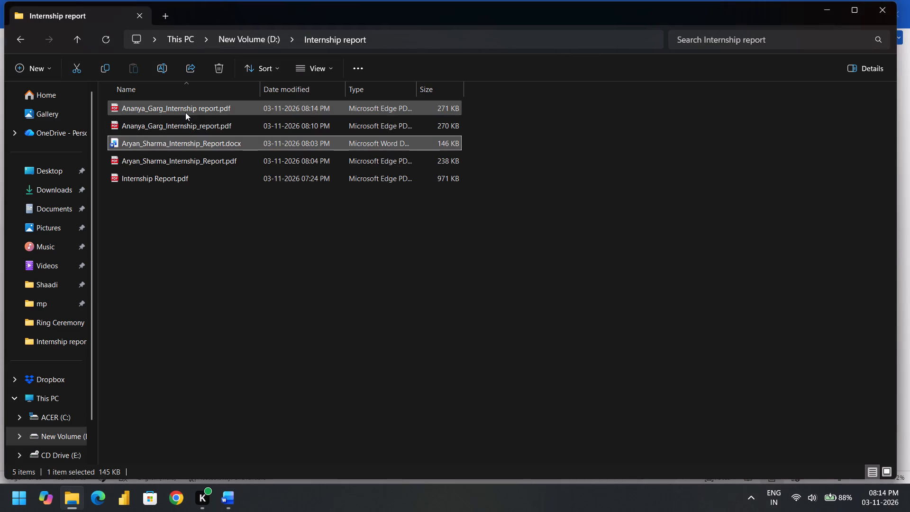
left_click(182, 126)
key("Delete")
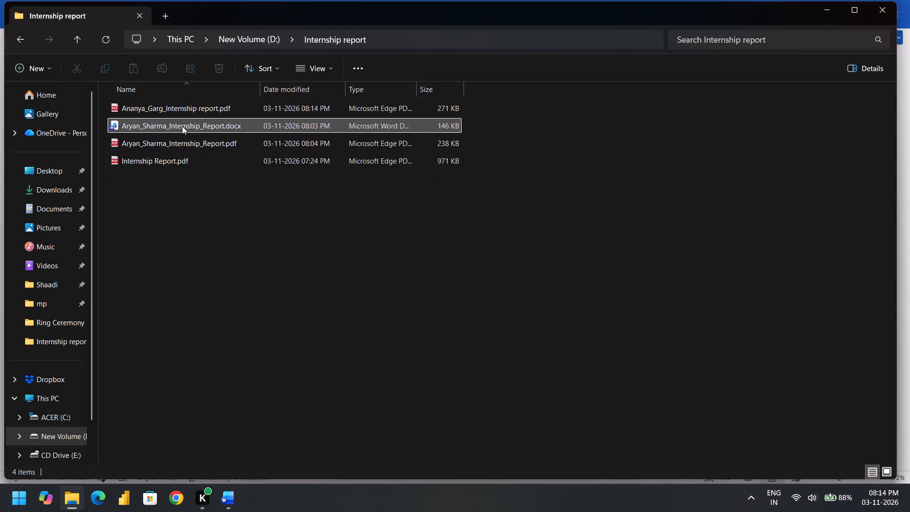
Open the reference report's PDF from the folder, check its cover and close it.
double_click(181, 137)
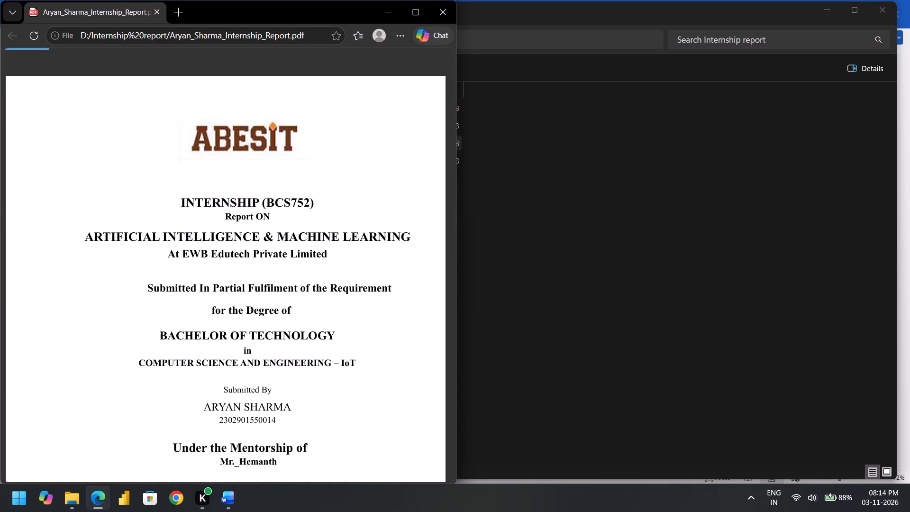
scroll(290, 274, "up", 3)
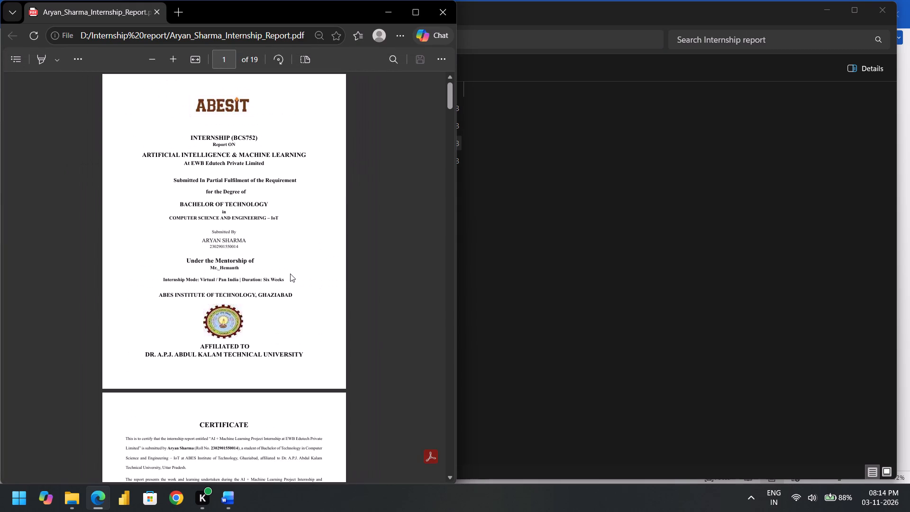
left_click(443, 6)
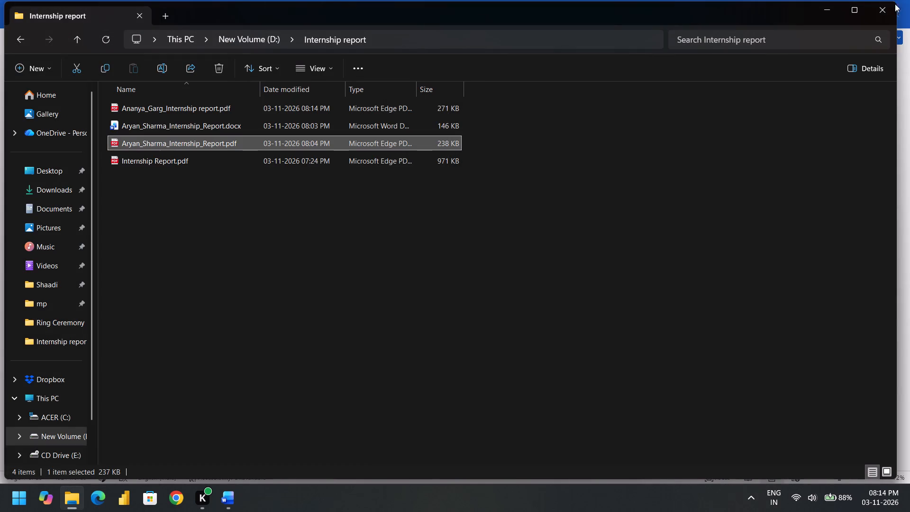
Switch to Chrome's Arkie profile, open today's daily pack in the yapcash extension to collect its XP reward, and close the browser.
left_click(173, 503)
left_click(428, 267)
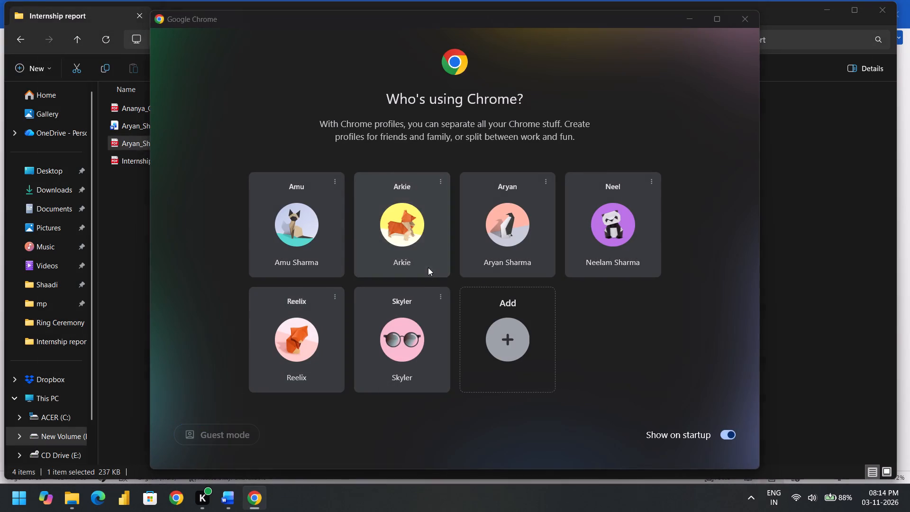
left_click(784, 36)
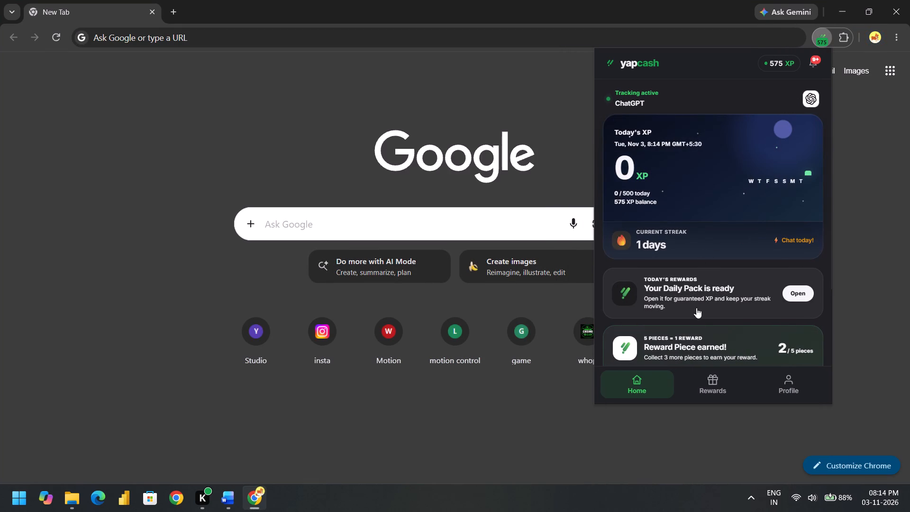
left_click(792, 297)
left_click(718, 361)
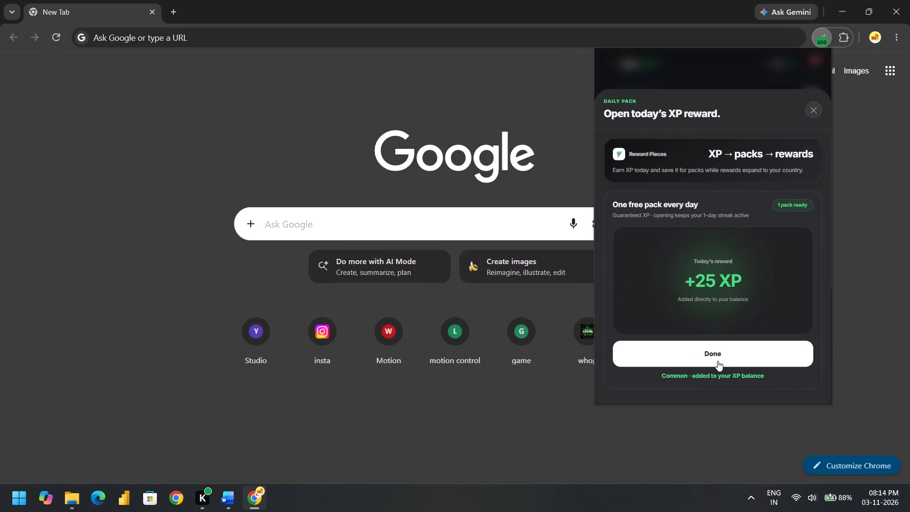
left_click(718, 361)
left_click(872, 210)
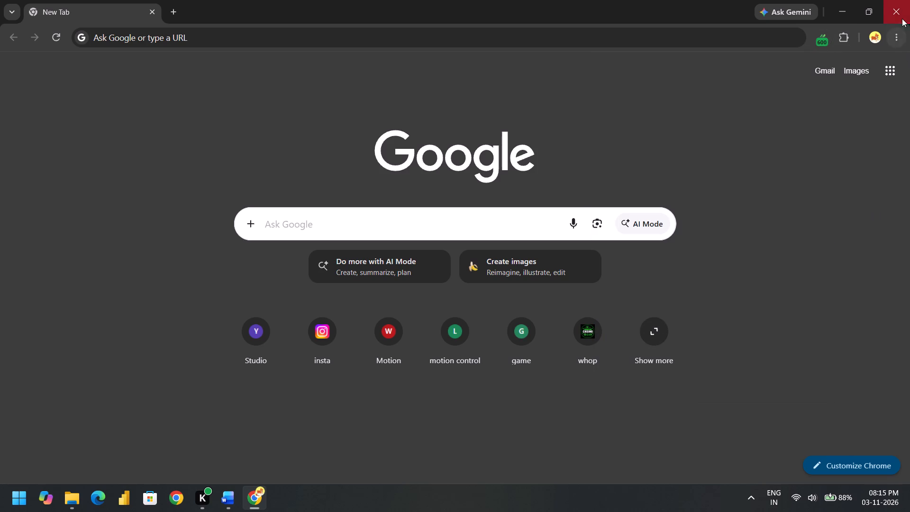
left_click(901, 18)
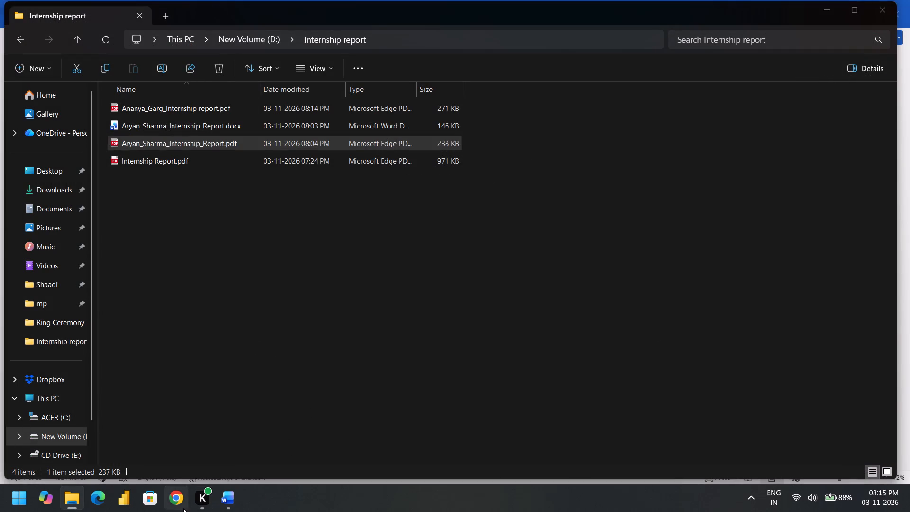
Switch to Chrome and open a browser window with the Aryan profile.
left_click(183, 508)
left_click(500, 251)
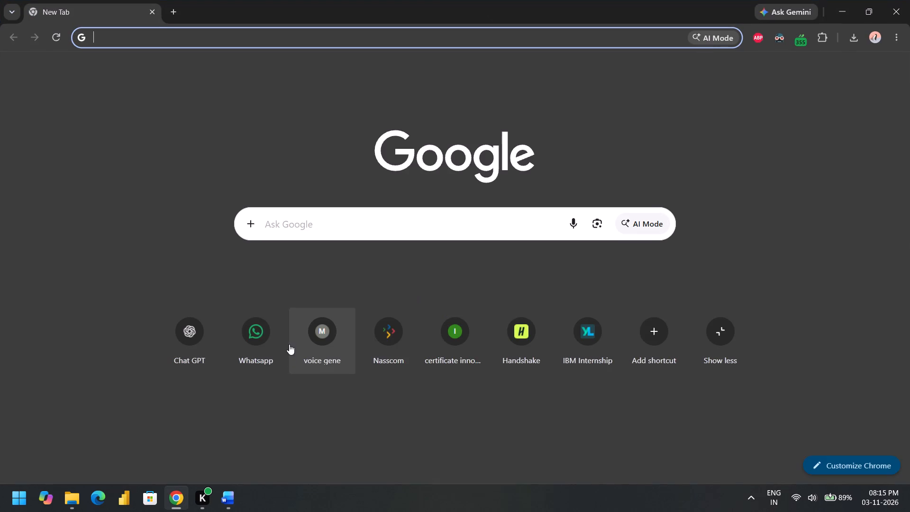
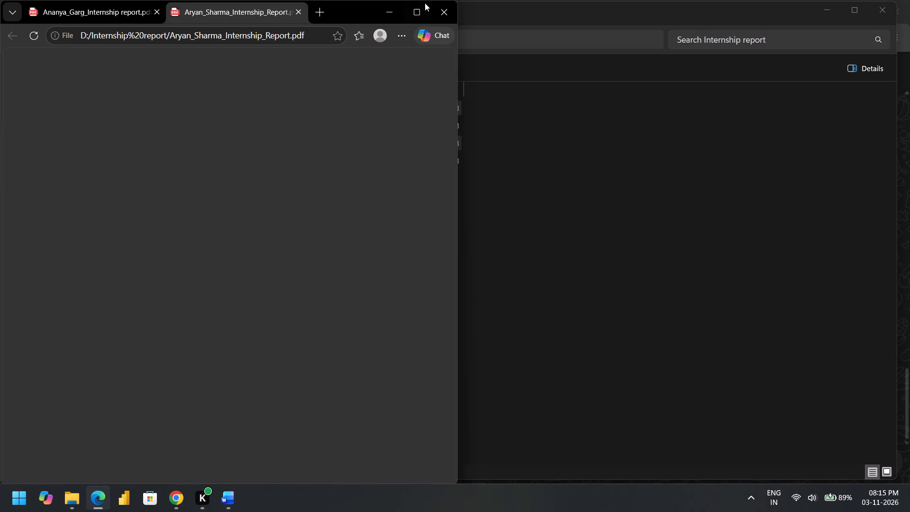
Close the PDF viewer window holding the Data Analytics and reference report PDFs.
left_click(445, 15)
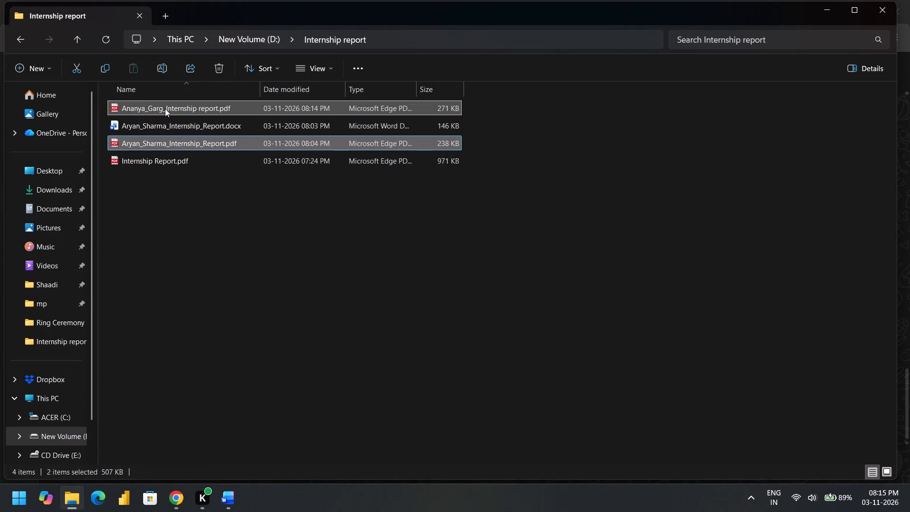
Carry the two selected report PDFs, Data Analytics and reference, from the Internship report folder over to another open app.
left_click(165, 109)
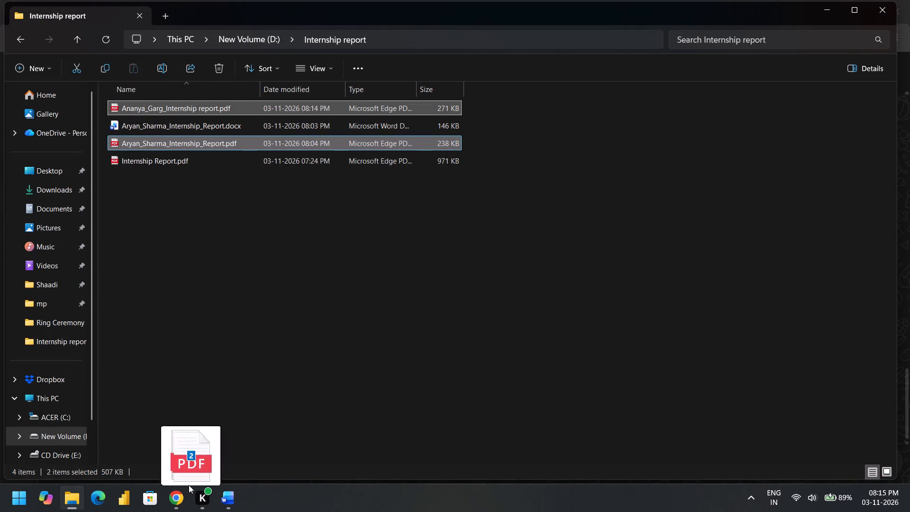